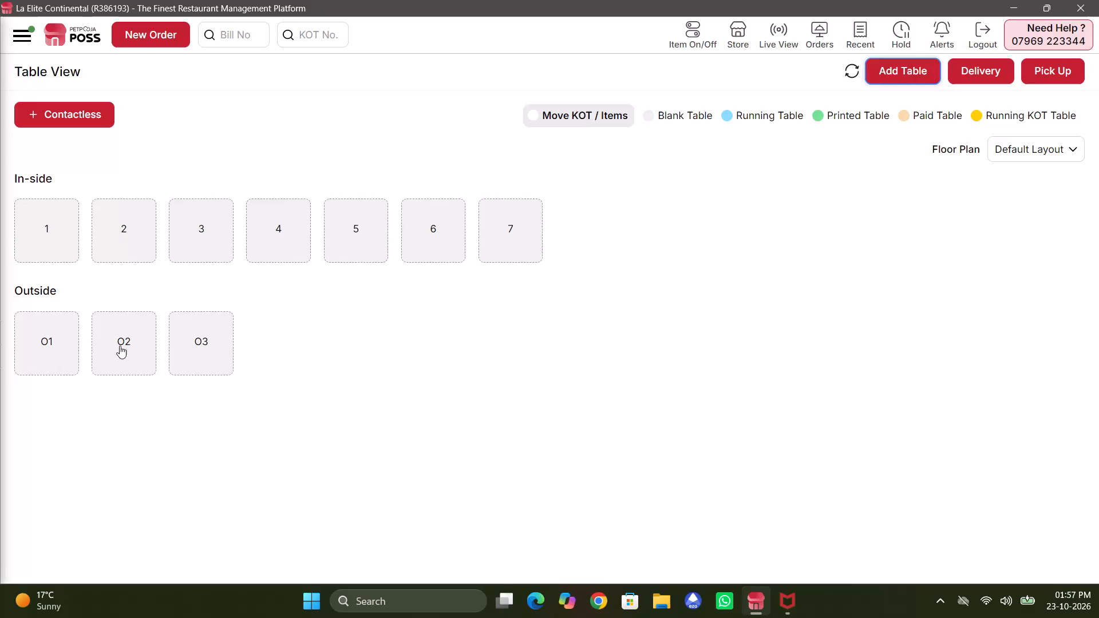
Open an order for outside table O1 and add one Afghani Momo (10pc), found by searching the items for "afghani".
{"action": "left_click", "coordinate": [58, 352]}
{"action": "left_click", "coordinate": [186, 88]}
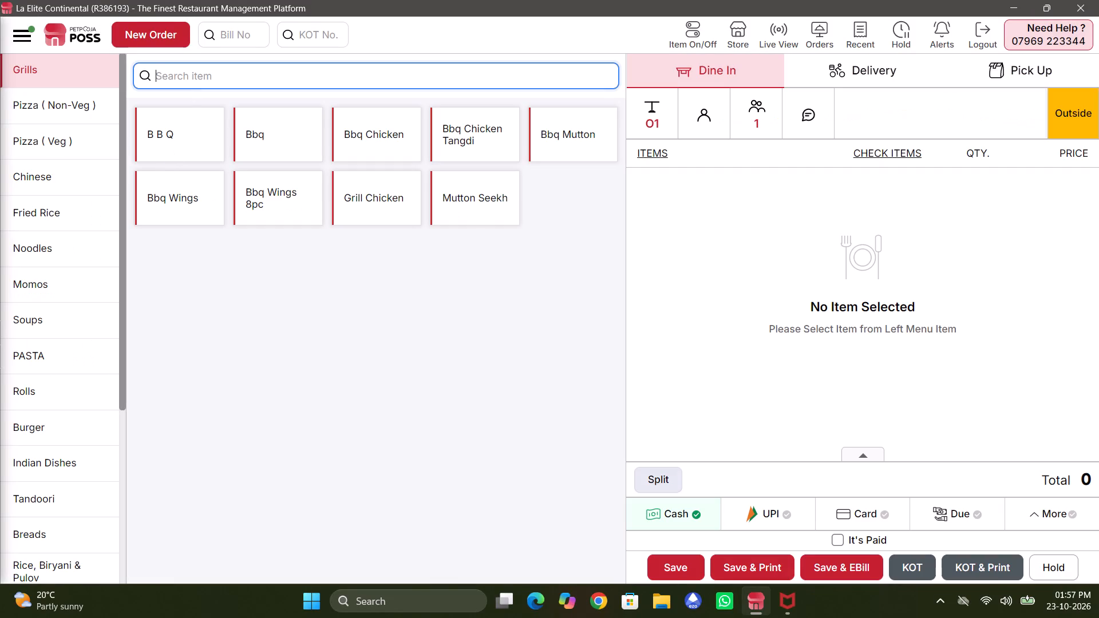
{"action": "type", "text": "afghan"}
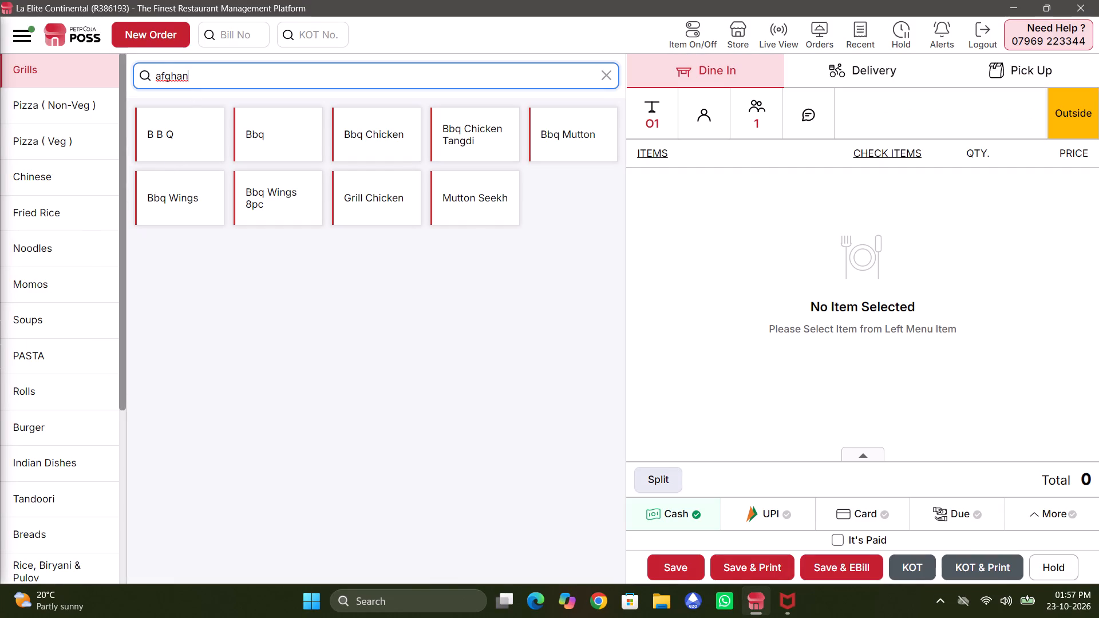
{"action": "key", "text": "i"}
{"action": "key", "text": "apostrophe"}
{"action": "key", "text": "BackSpace"}
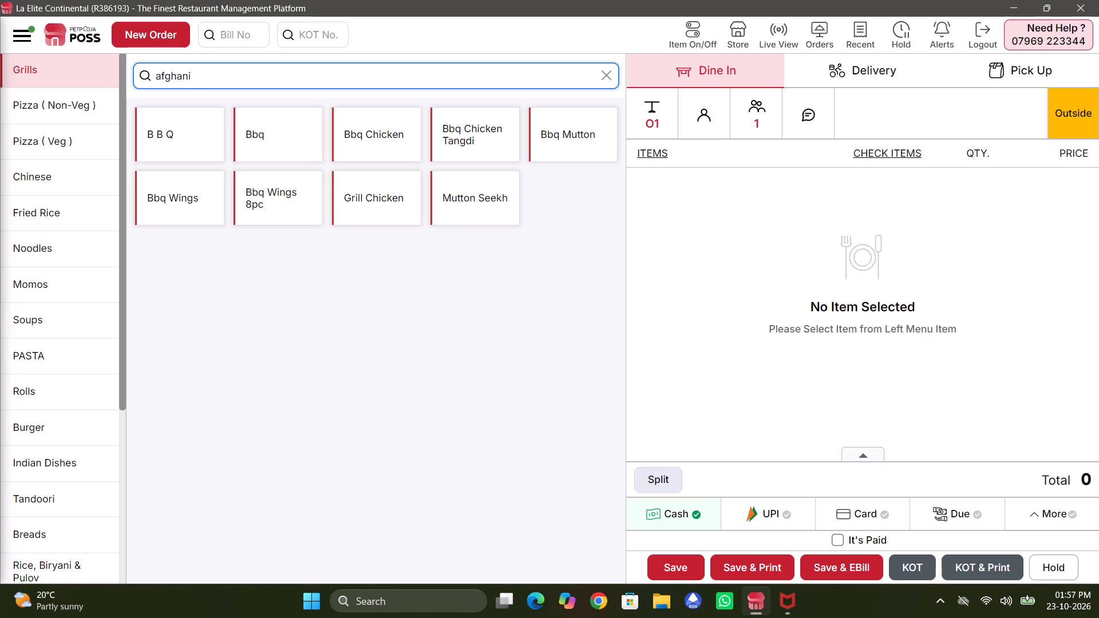
{"action": "key", "text": "Return"}
{"action": "left_click", "coordinate": [198, 120]}
Search the items for "steam" and add one Chicken Momo Steam (10 Pcs) to the order.
{"action": "double_click", "coordinate": [223, 85]}
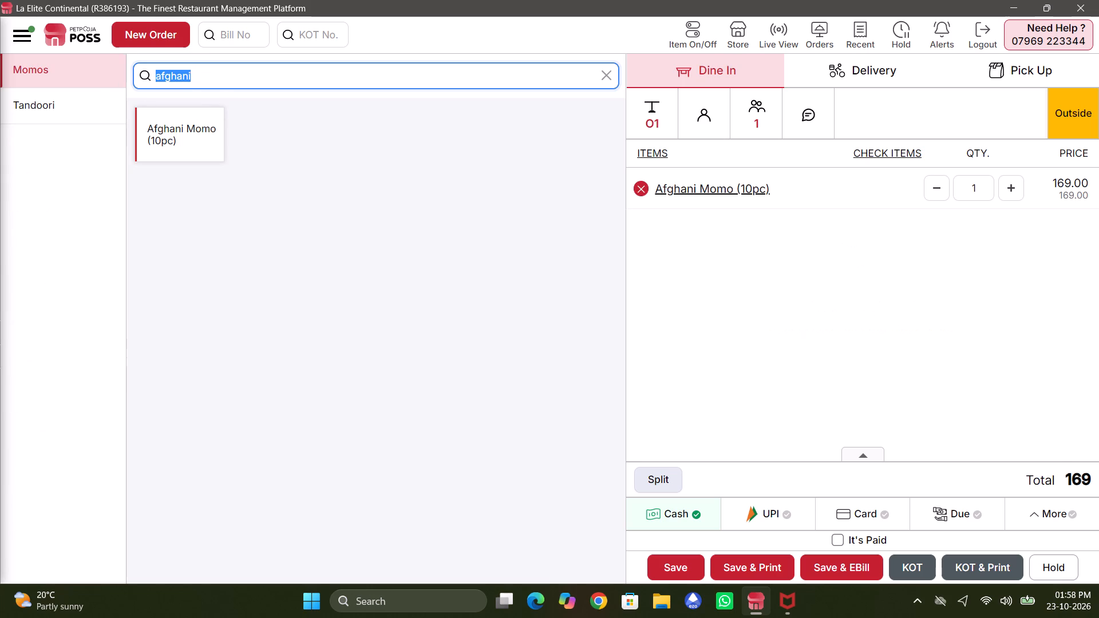
{"action": "type", "text": "se"}
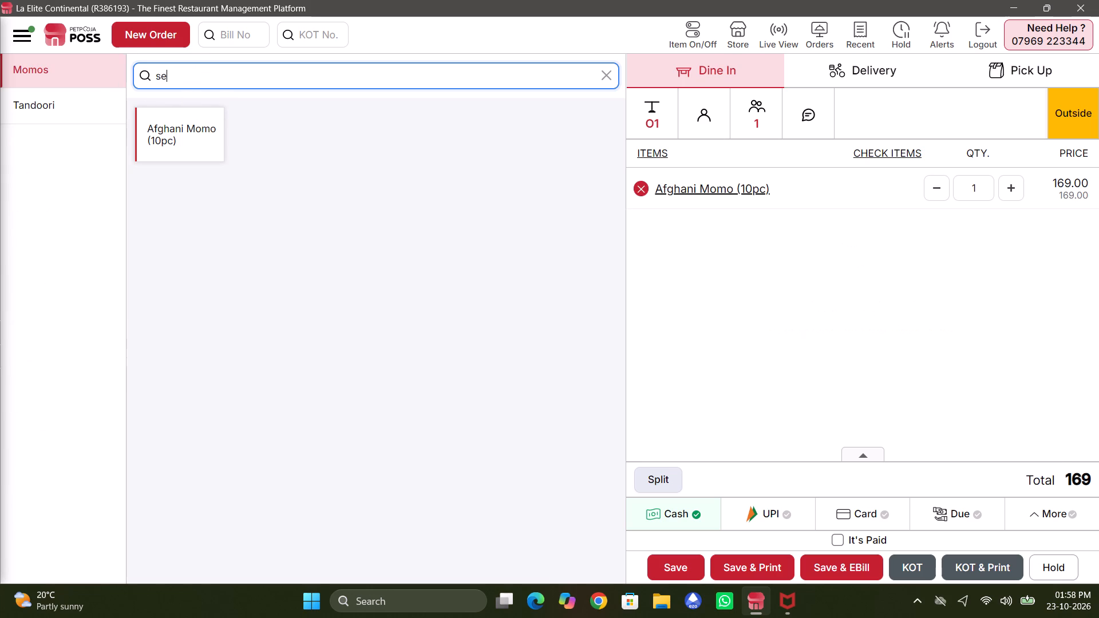
{"action": "key", "text": "BackSpace"}
{"action": "type", "text": "team"}
{"action": "key", "text": "Return"}
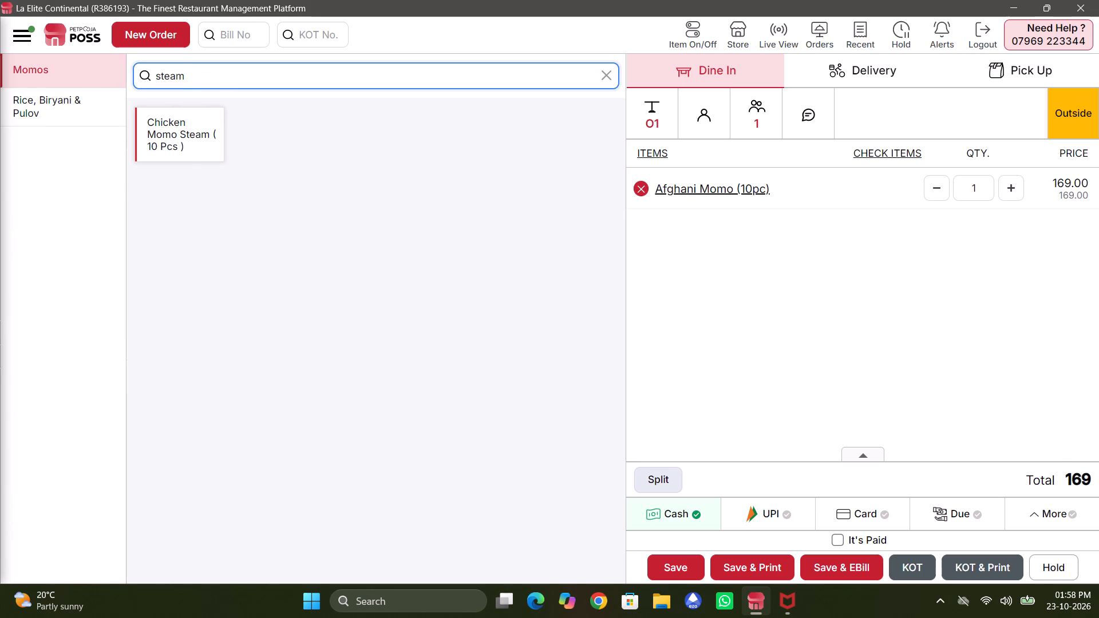
{"action": "left_click", "coordinate": [192, 157]}
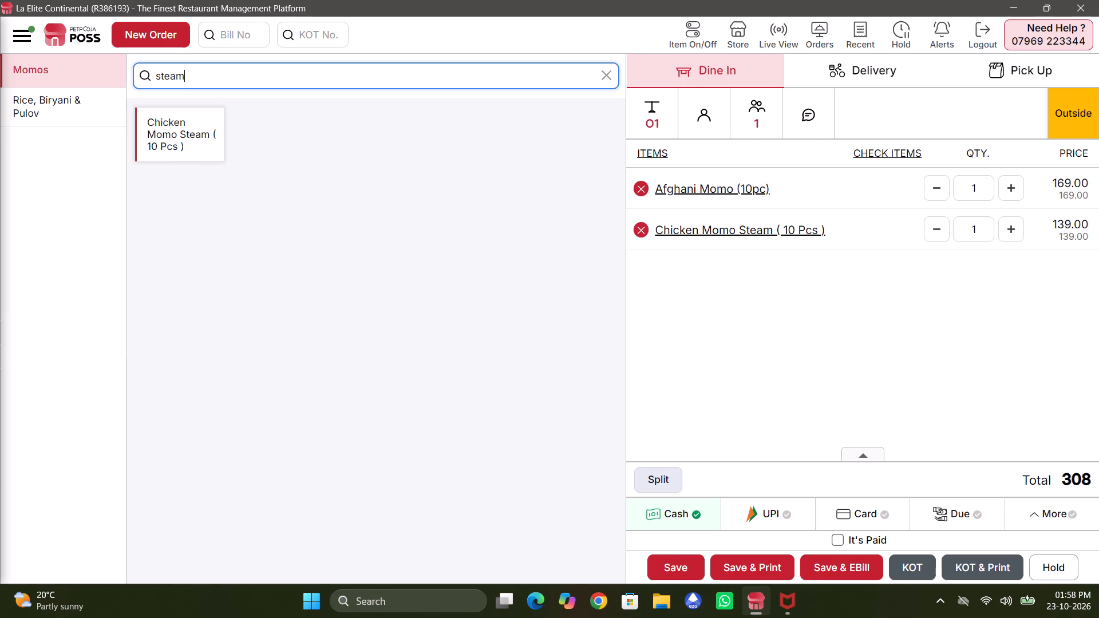
Search the items for "blast" and add one Chicken Blast Pizza in the Small variation without add-ons.
{"action": "double_click", "coordinate": [211, 62]}
{"action": "type", "text": "blasr"}
{"action": "key", "text": "BackSpace"}
{"action": "key", "text": "t"}
{"action": "key", "text": "Return"}
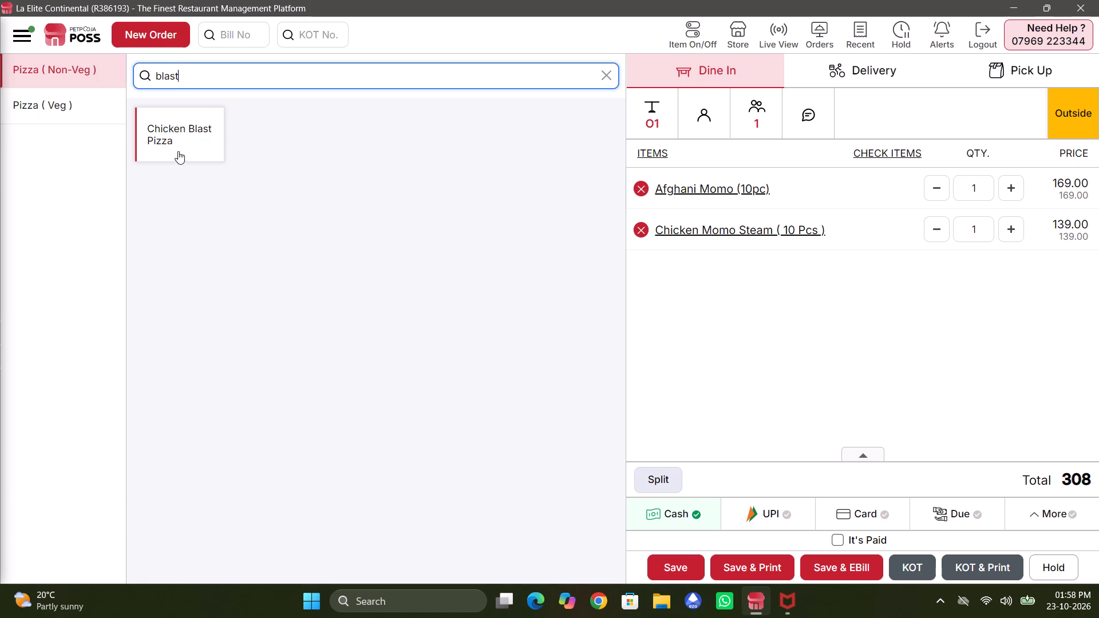
{"action": "left_click", "coordinate": [178, 152]}
{"action": "left_click", "coordinate": [815, 455]}
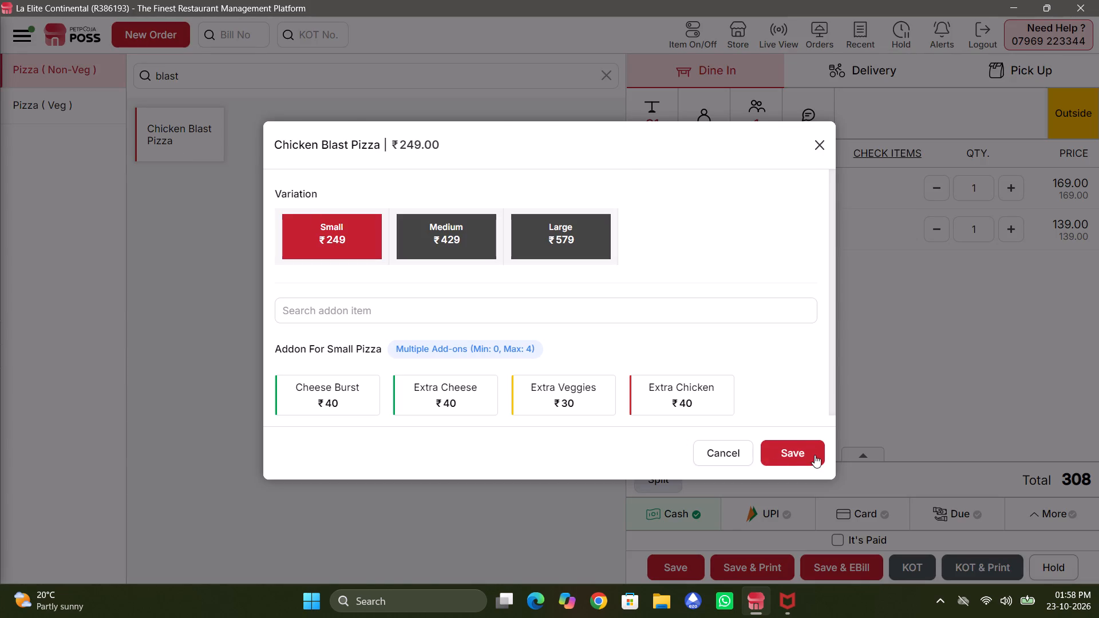
Submit table O1's order as a kitchen order ticket (KOT) and print it.
{"action": "left_click", "coordinate": [992, 564]}
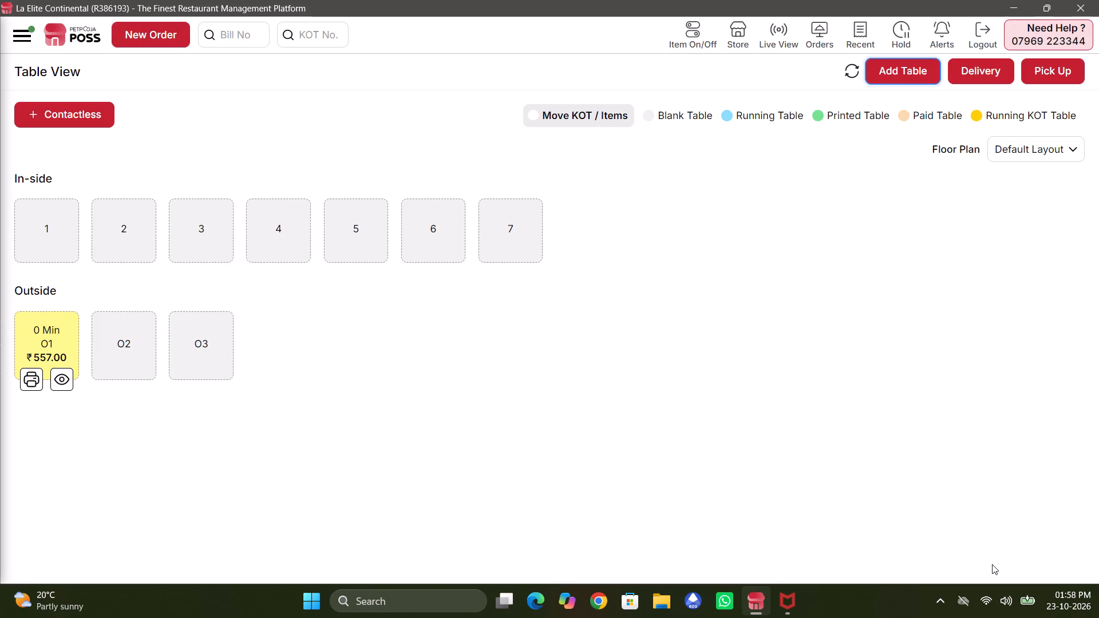
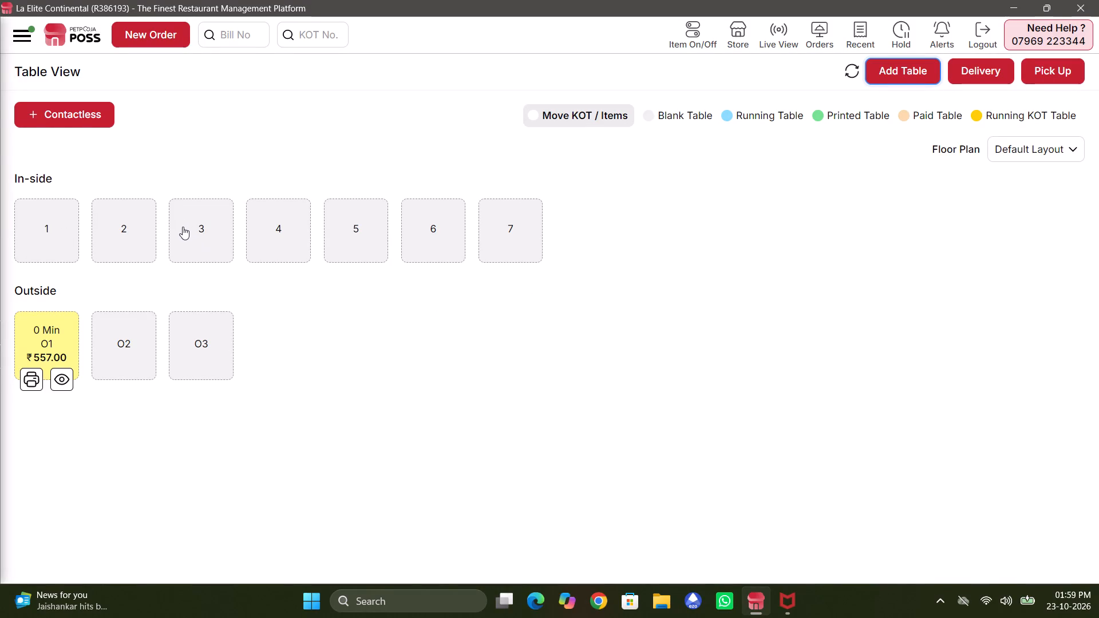
Open an order for inside table 4 and search the items for "coff".
{"action": "left_click", "coordinate": [260, 232]}
{"action": "left_click", "coordinate": [272, 76]}
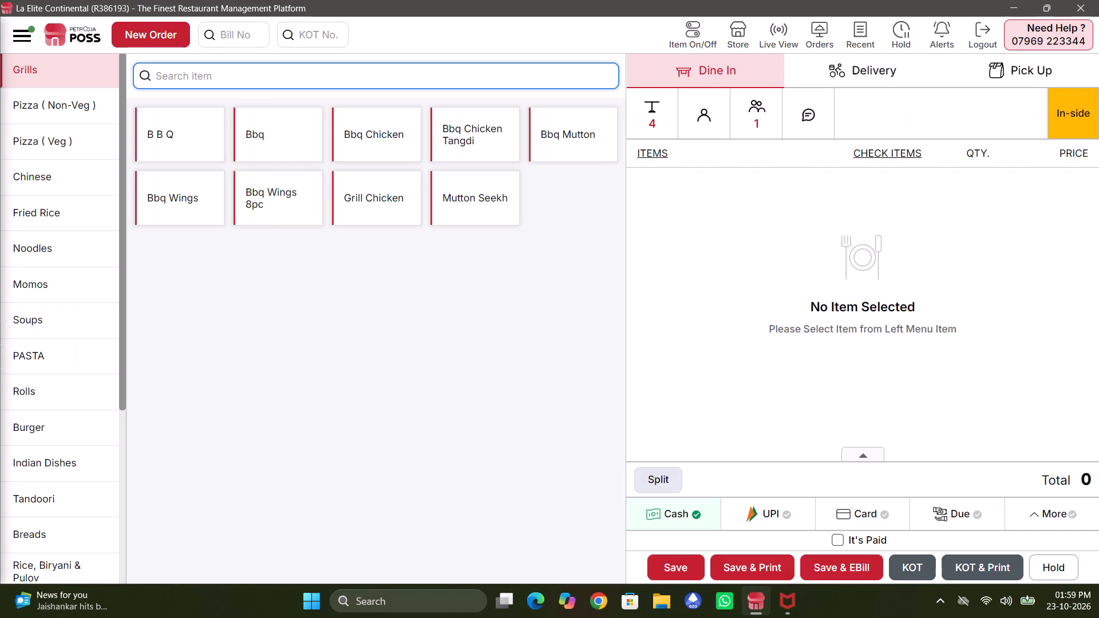
{"action": "key", "text": "c"}
{"action": "type", "text": "off"}
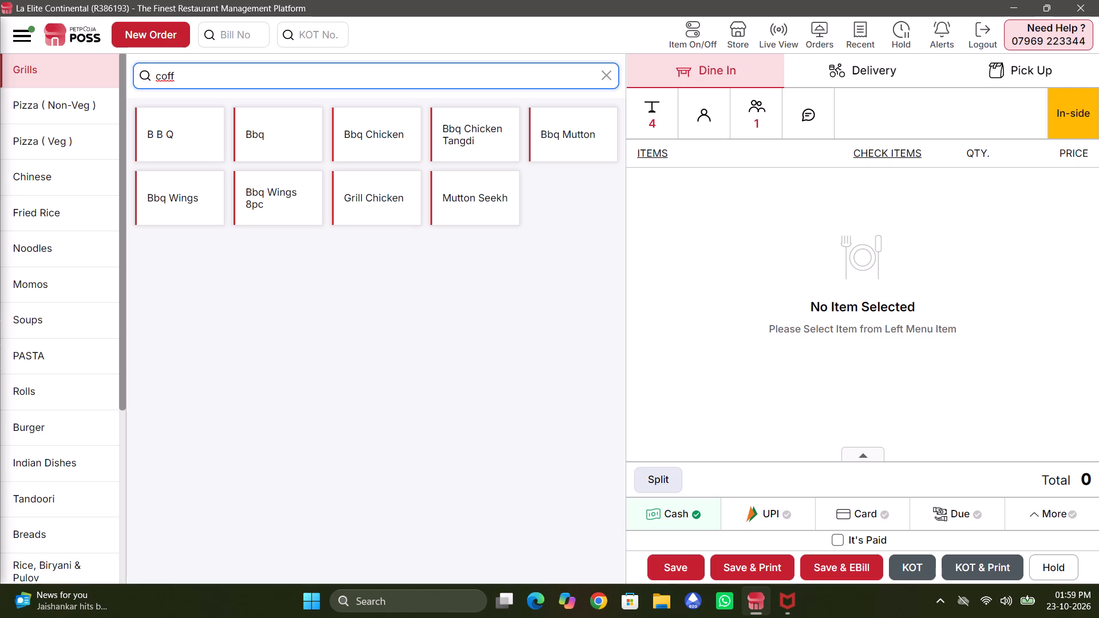
{"action": "key", "text": "Return"}
Change the item search to "cap" and add two Cappuccinos to table 4's order.
{"action": "key", "text": "BackSpace"}
{"action": "key", "text": "BackSpace"}
{"action": "key", "text": "BackSpace"}
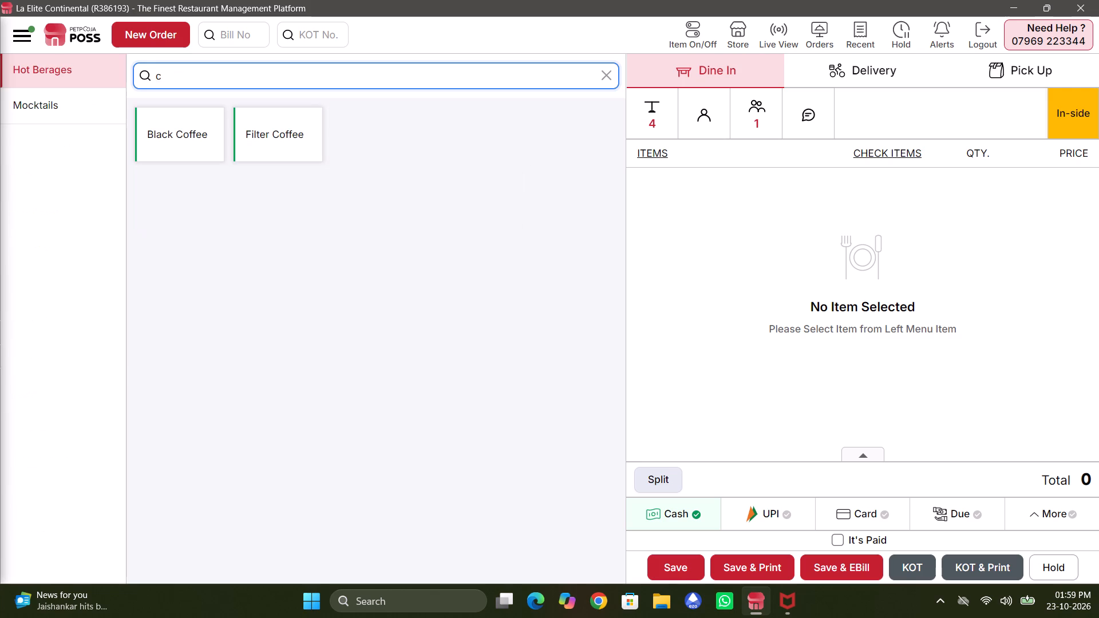
{"action": "type", "text": "ap"}
{"action": "key", "text": "Return"}
{"action": "double_click", "coordinate": [208, 140]}
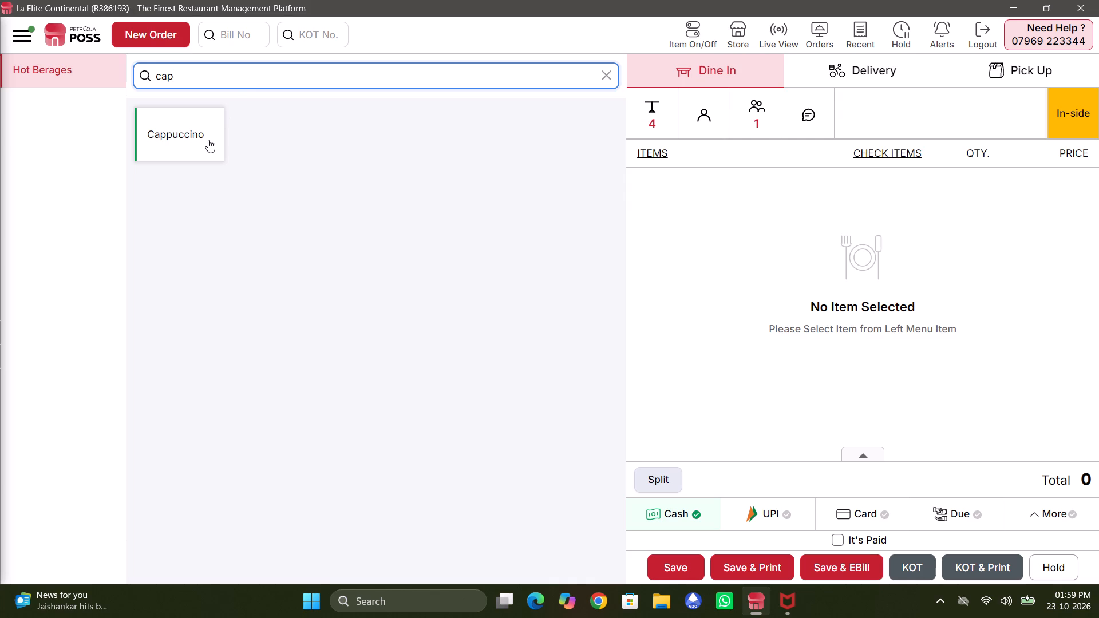
Submit table 4's order as a kitchen order ticket (KOT) and print it.
{"action": "left_click", "coordinate": [1005, 570]}
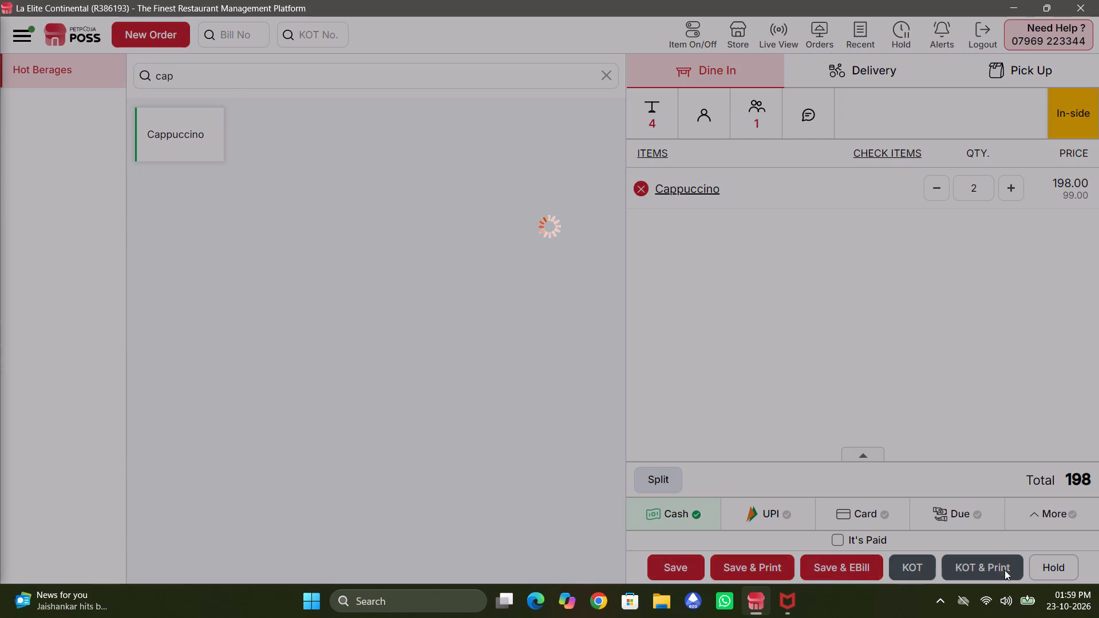
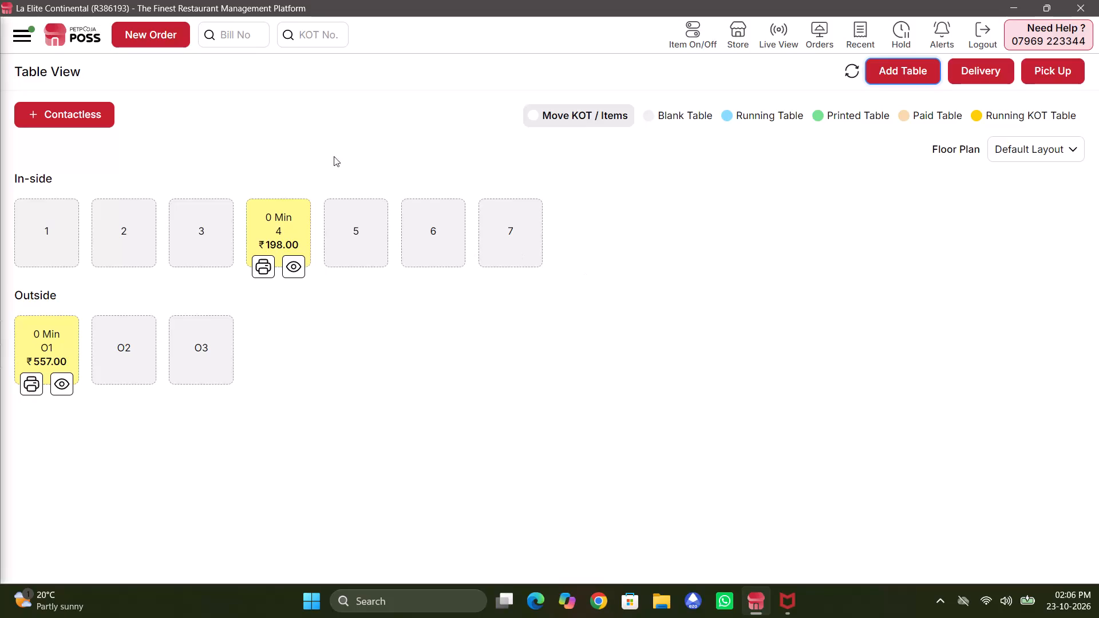
Open an order for inside table 3, search the items for "kanti" and add one Chicken Kanti Boneless.
{"action": "left_click", "coordinate": [201, 214]}
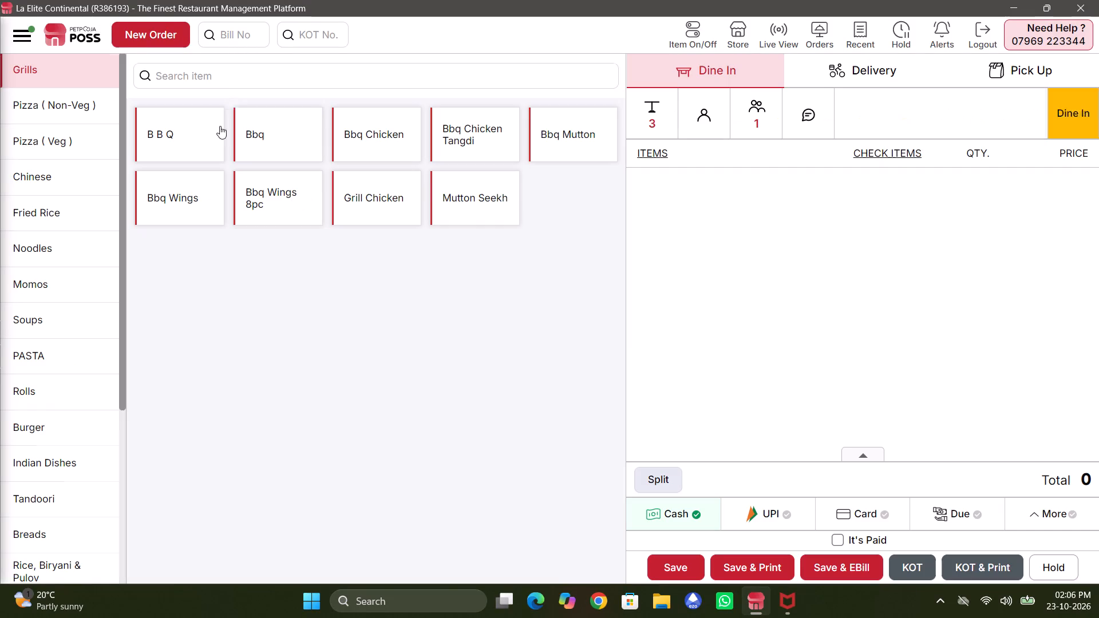
{"action": "left_click", "coordinate": [227, 82]}
{"action": "type", "text": "kanti"}
{"action": "key", "text": "Return"}
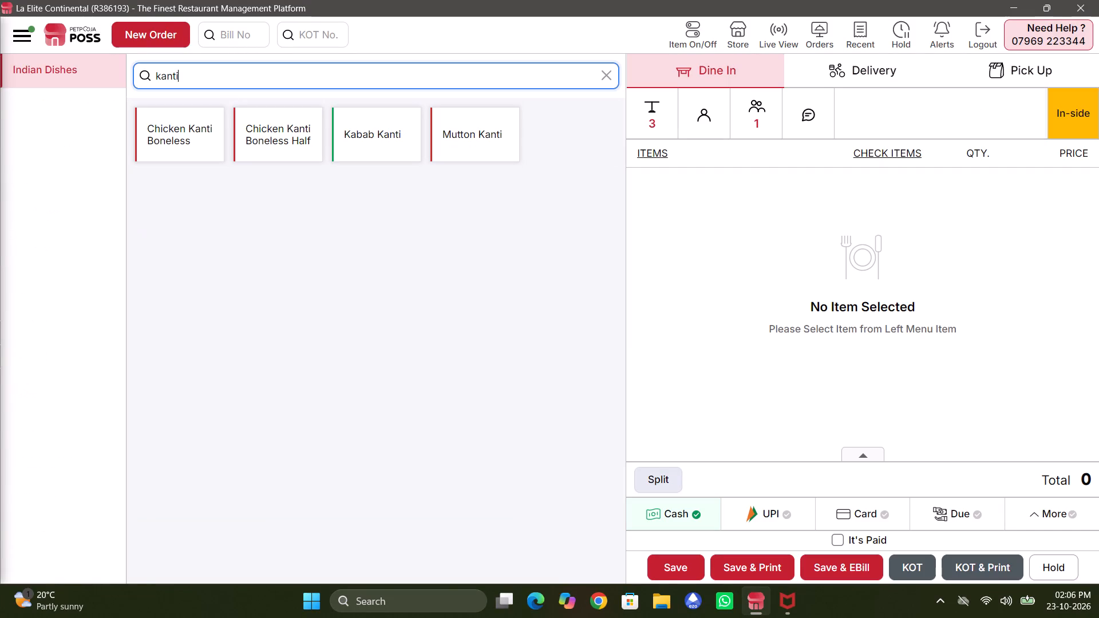
{"action": "left_click", "coordinate": [175, 150]}
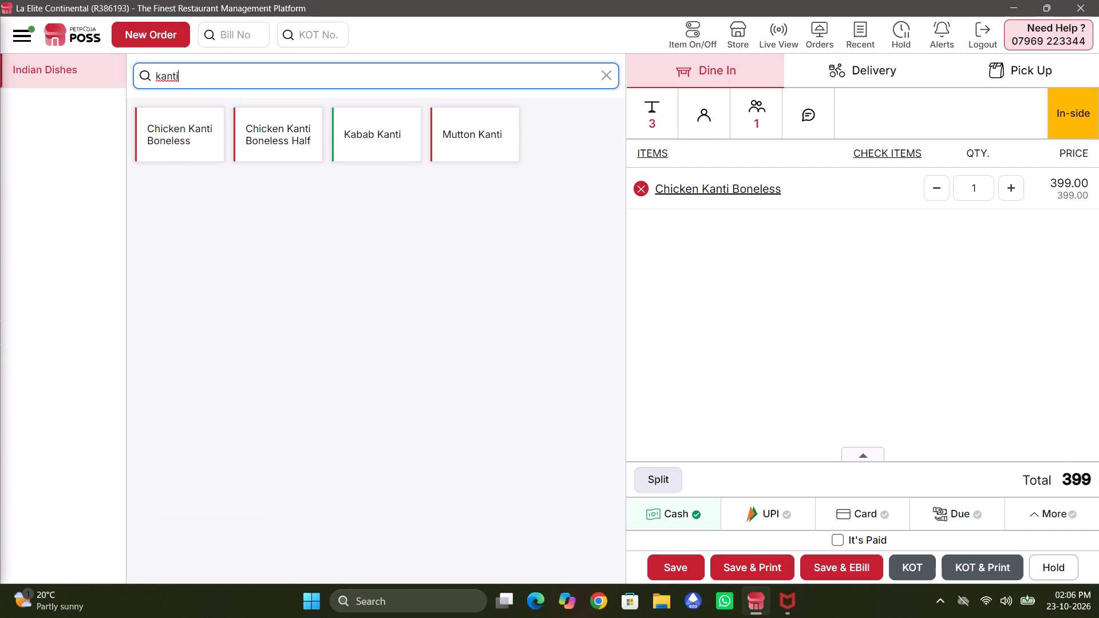
Change the item search to "naan" and add three plain Naans from Breads to table 3's order, with no Butter Naan.
{"action": "double_click", "coordinate": [197, 81]}
{"action": "type", "text": "naan'"}
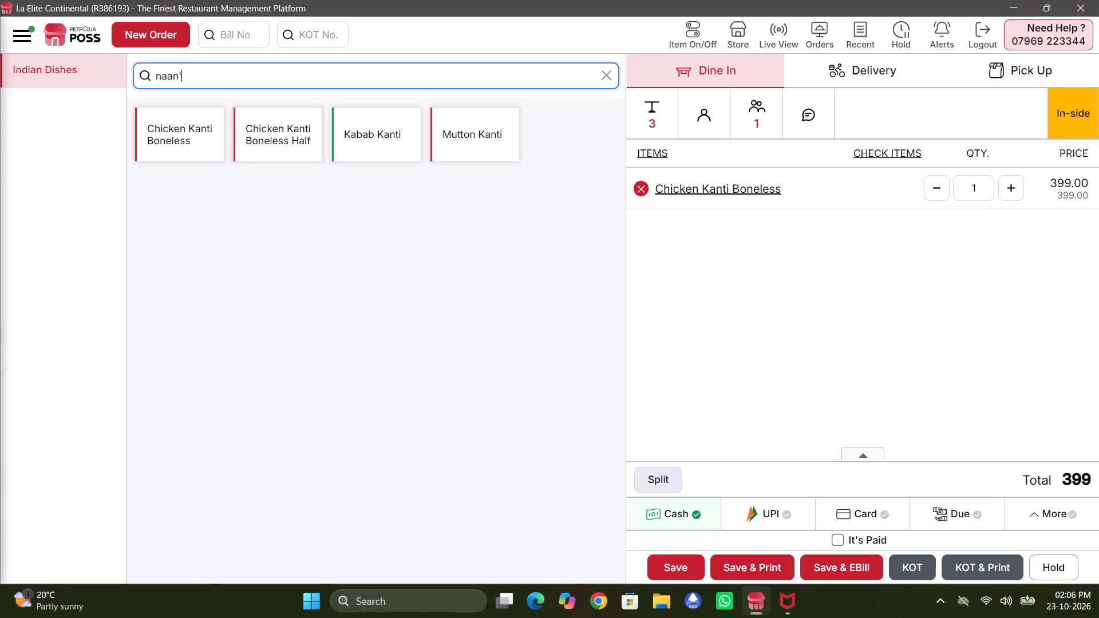
{"action": "key", "text": "BackSpace"}
{"action": "key", "text": "Return"}
{"action": "left_click", "coordinate": [86, 98]}
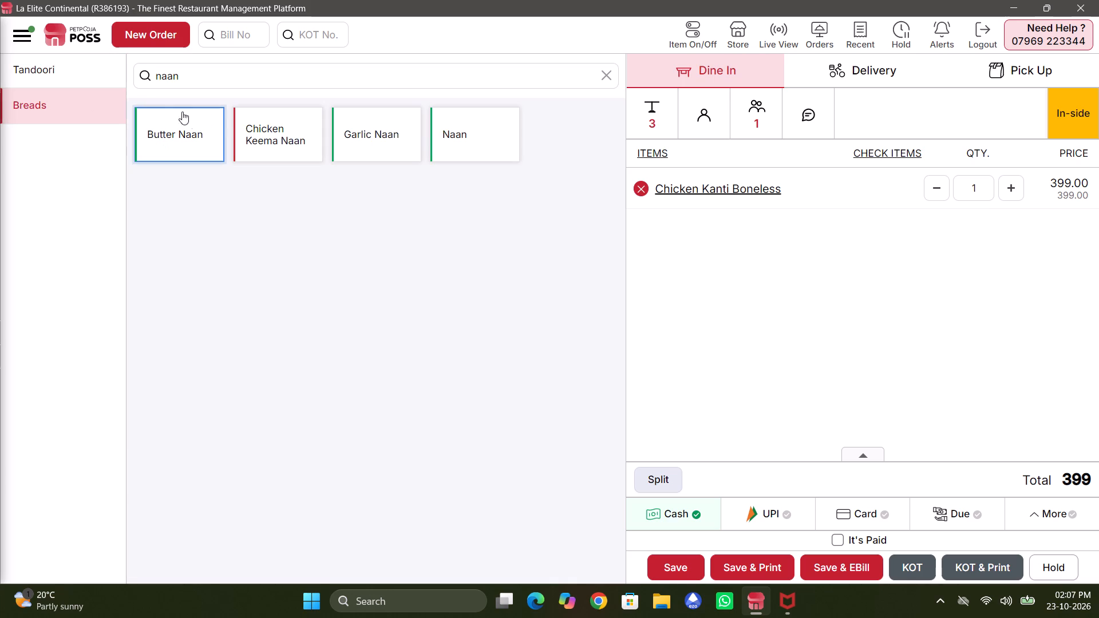
{"action": "left_click", "coordinate": [199, 124]}
{"action": "double_click", "coordinate": [483, 121]}
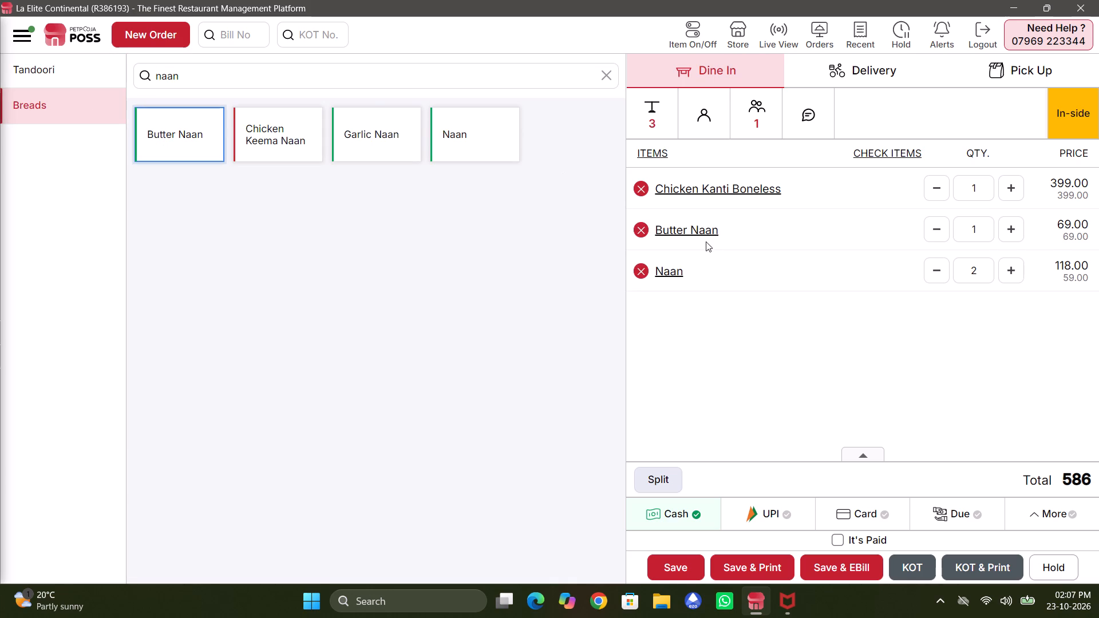
{"action": "left_click", "coordinate": [646, 234]}
{"action": "left_click", "coordinate": [1003, 234]}
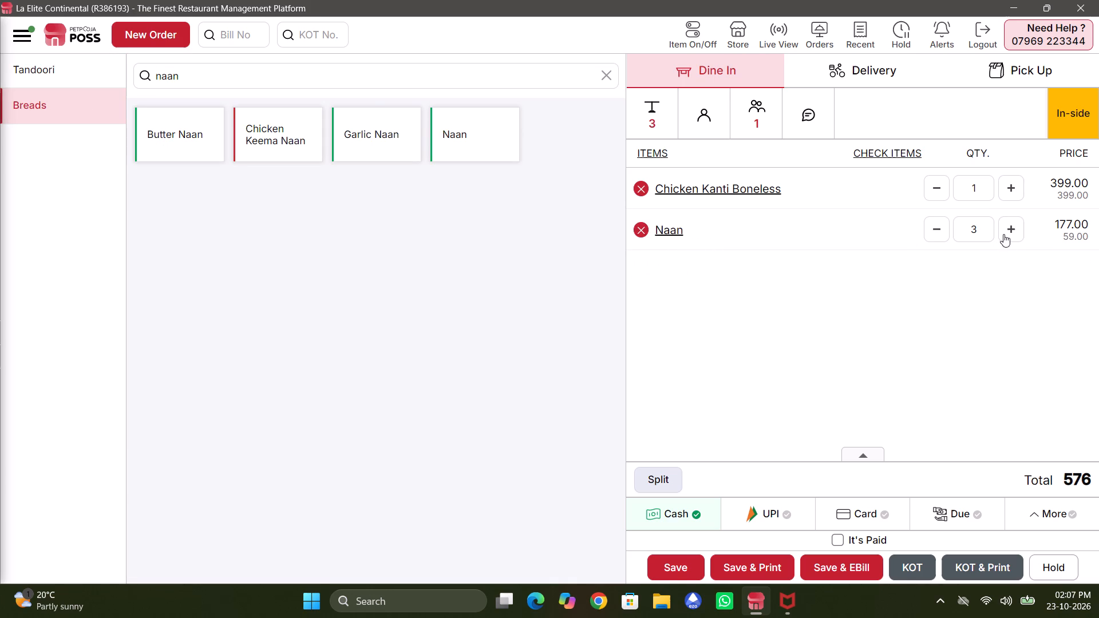
Submit table 3's order as a kitchen order ticket (KOT) and print it.
{"action": "left_click", "coordinate": [994, 573]}
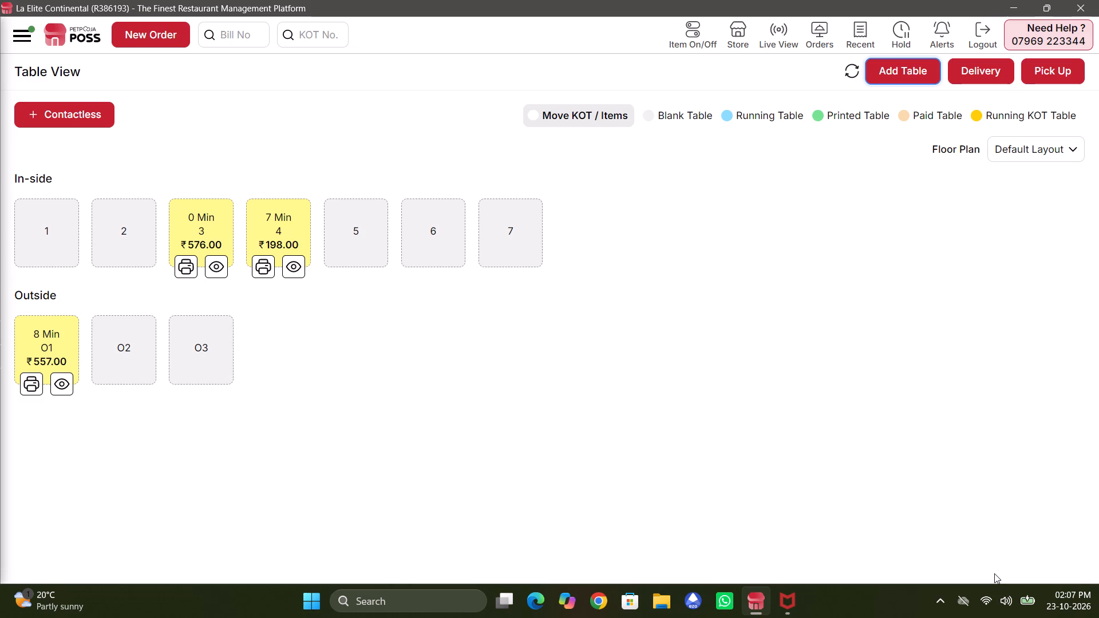
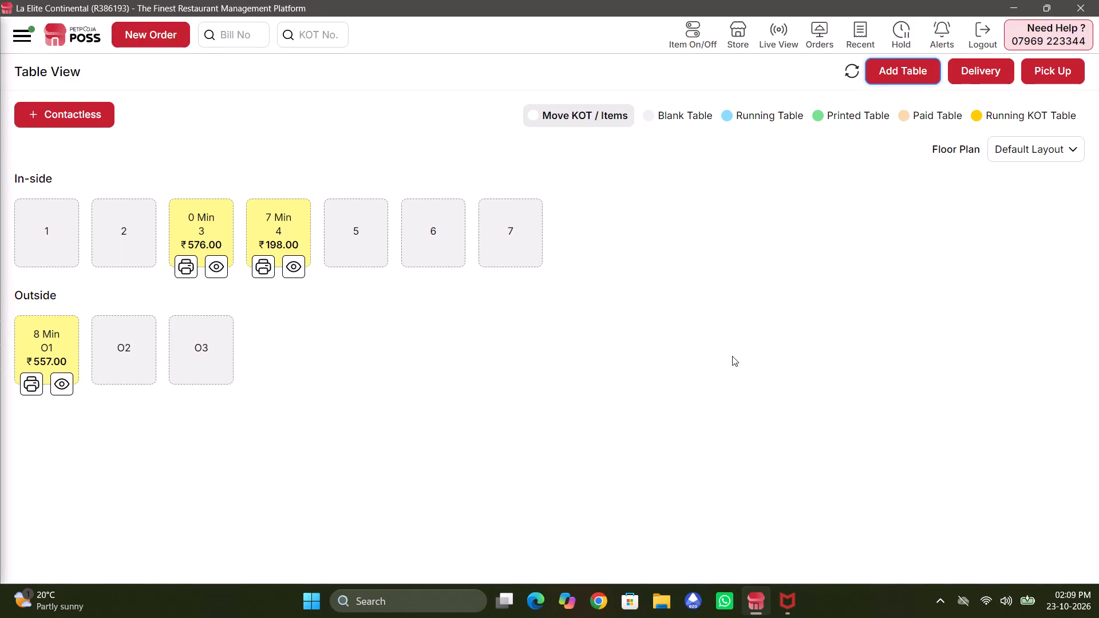
Open an order for inside table 7, search the items for "rista" and add one plain Rista.
{"action": "left_click", "coordinate": [505, 259]}
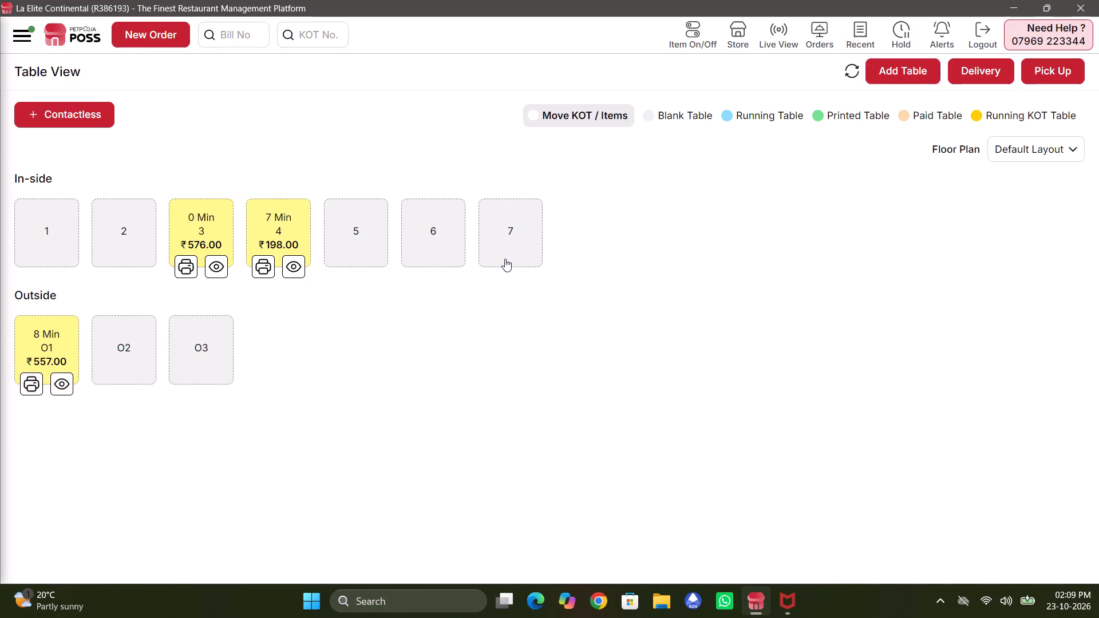
{"action": "left_click", "coordinate": [482, 72]}
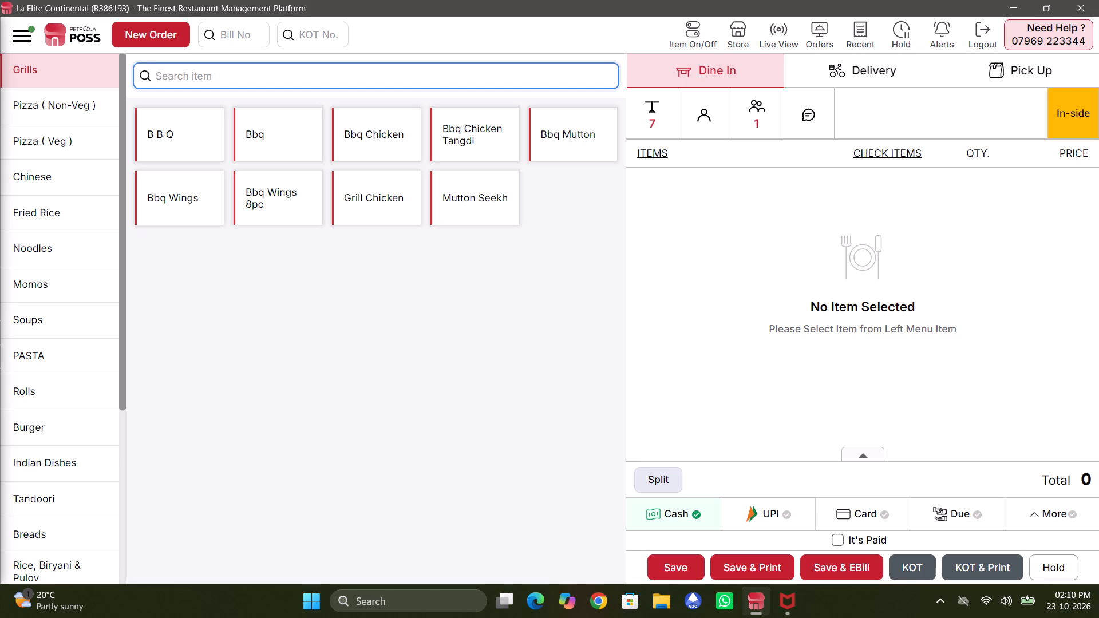
{"action": "key", "text": "r"}
{"action": "type", "text": "is"}
{"action": "type", "text": "ta"}
{"action": "key", "text": "Return"}
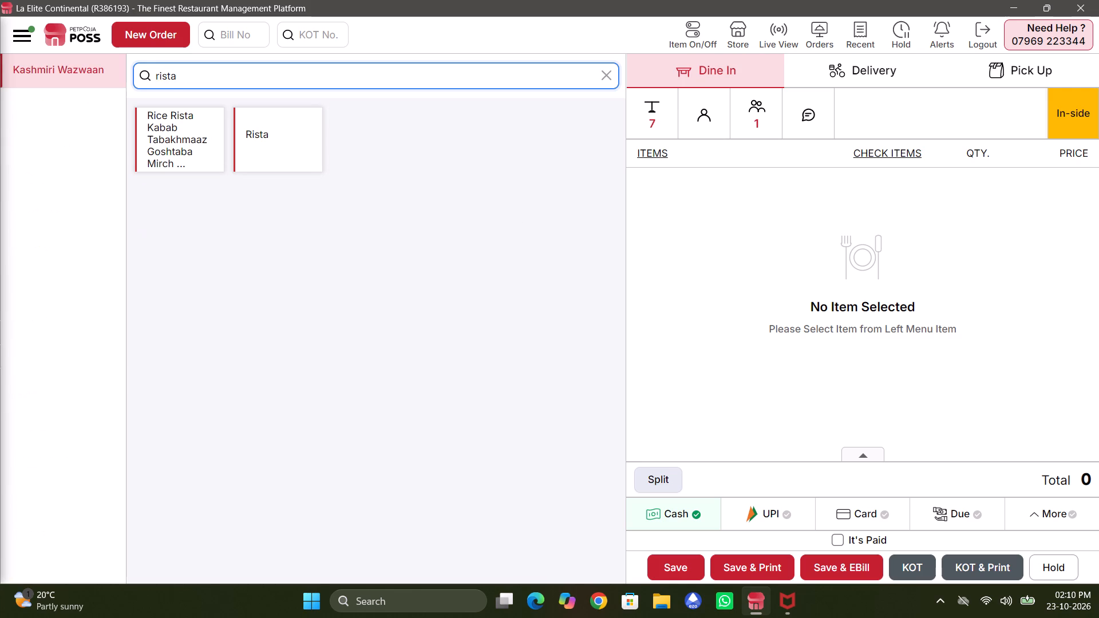
{"action": "left_click", "coordinate": [239, 145]}
Change the item search to "kabab" and add one plain Kabab from Kashmiri Wazwaan to table 7's order.
{"action": "left_click", "coordinate": [279, 65]}
{"action": "double_click", "coordinate": [278, 77]}
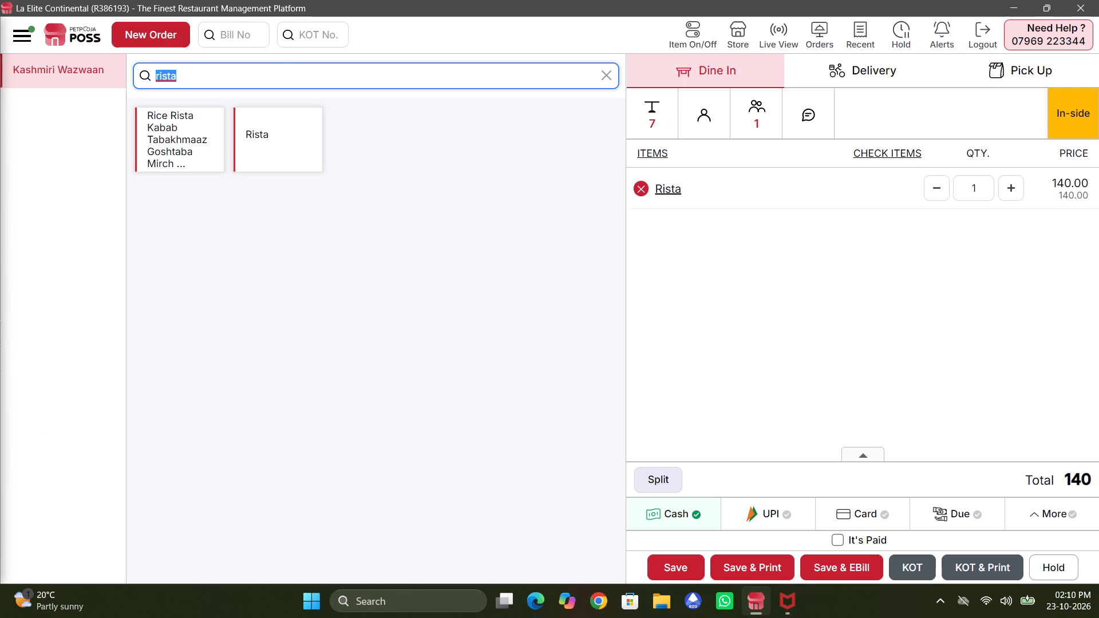
{"action": "type", "text": "kabab"}
{"action": "key", "text": "Return"}
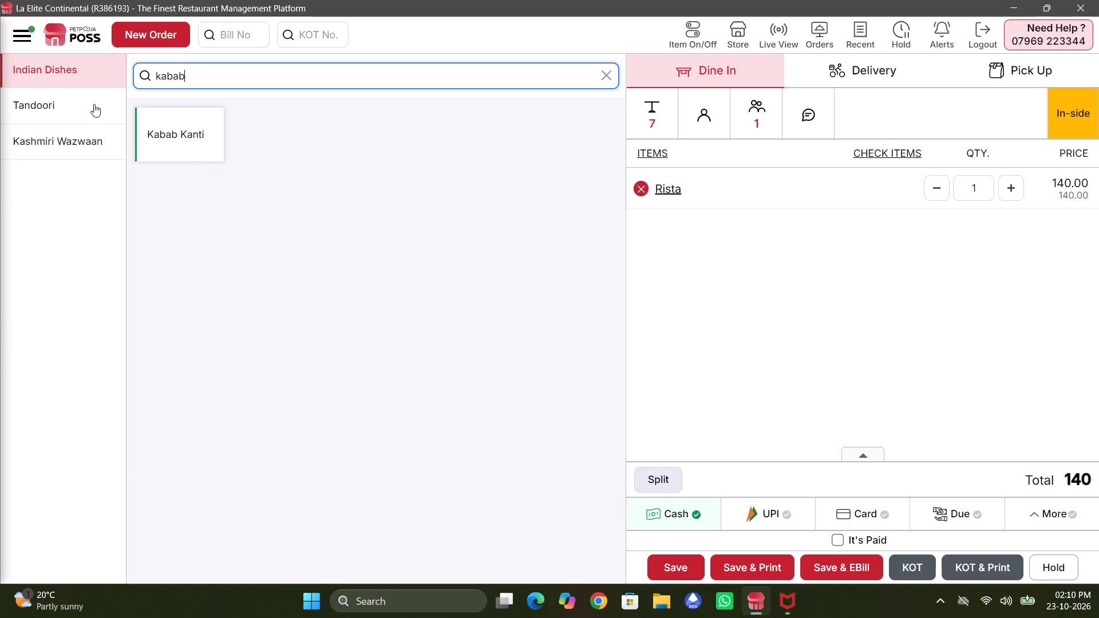
{"action": "left_click", "coordinate": [89, 104]}
{"action": "left_click", "coordinate": [101, 151]}
{"action": "left_click", "coordinate": [185, 130]}
Search the items for "water", narrow it to "water 750" and add one Water 750ml to table 7's order.
{"action": "double_click", "coordinate": [205, 73]}
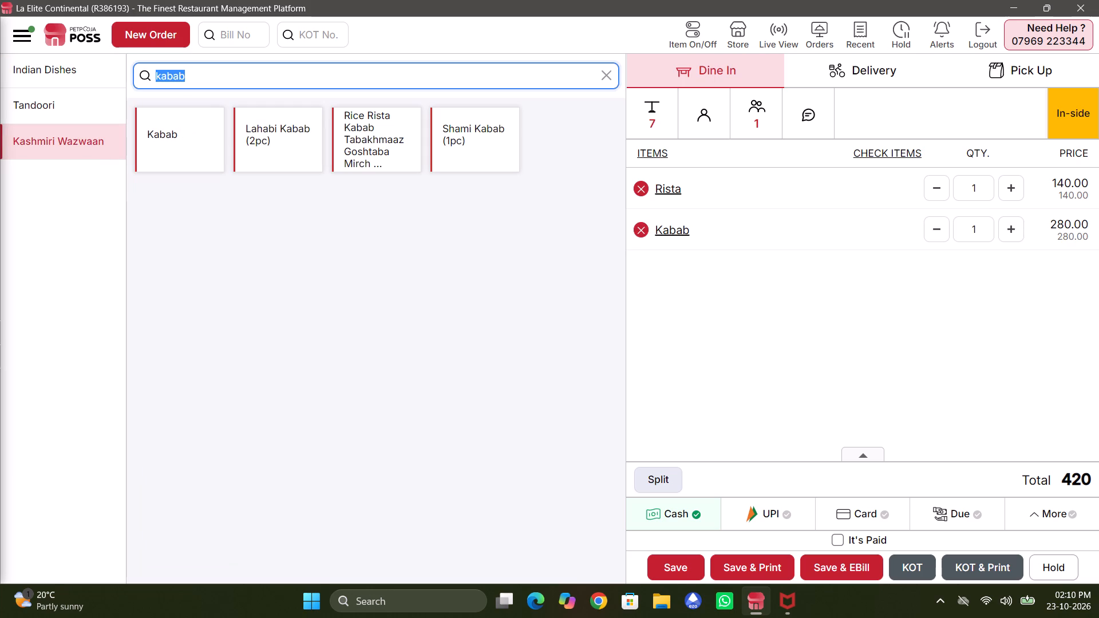
{"action": "type", "text": "water"}
{"action": "key", "text": "Return"}
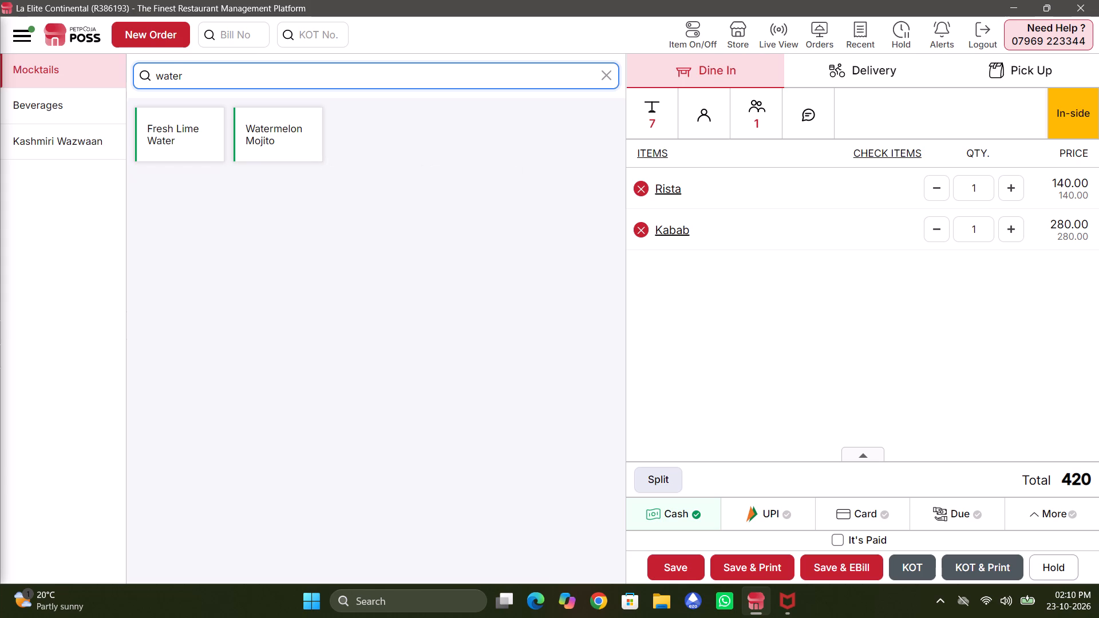
{"action": "key", "text": "space"}
{"action": "type", "text": "10"}
{"action": "key", "text": "Return"}
{"action": "key", "text": "BackSpace"}
{"action": "key", "text": "BackSpace"}
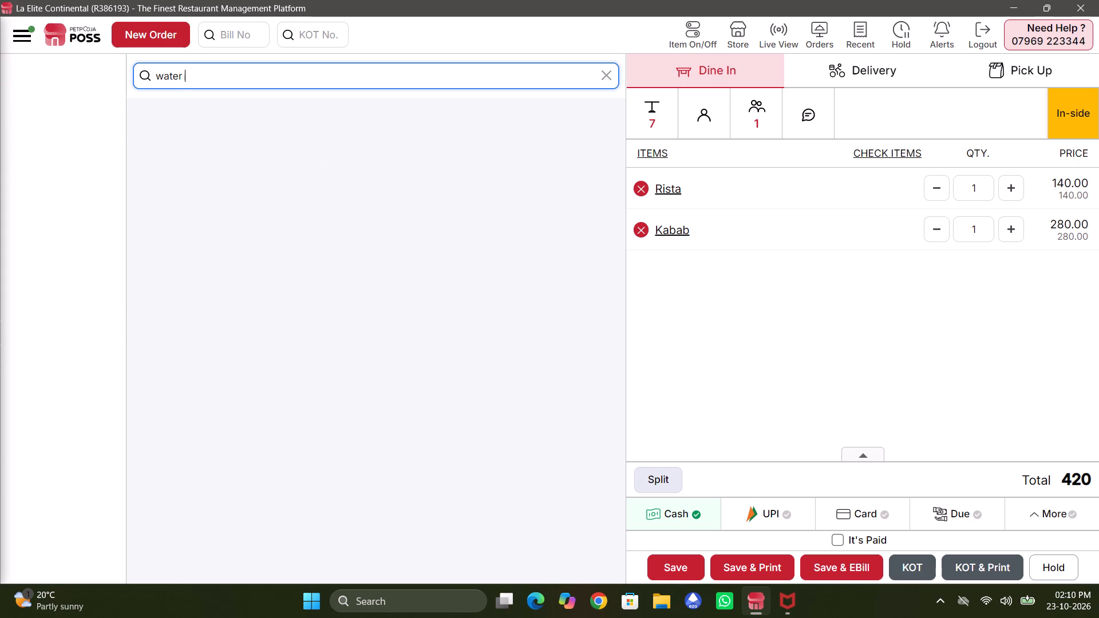
{"action": "type", "text": "750"}
{"action": "key", "text": "Return"}
{"action": "left_click", "coordinate": [187, 137]}
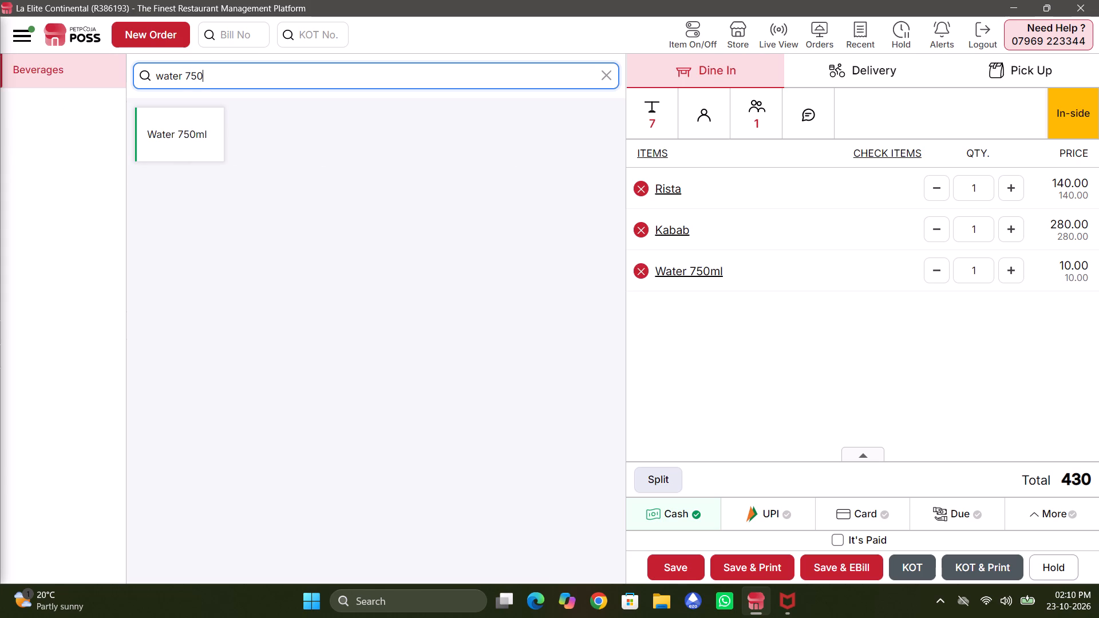
Change the item search to "basma" and add one Basmati Rice to table 7's order.
{"action": "double_click", "coordinate": [210, 75]}
{"action": "key", "text": "BackSpace"}
{"action": "key", "text": "BackSpace"}
{"action": "key", "text": "BackSpace"}
{"action": "key", "text": "BackSpace"}
{"action": "key", "text": "BackSpace"}
{"action": "key", "text": "BackSpace"}
{"action": "key", "text": "BackSpace"}
{"action": "key", "text": "BackSpace"}
{"action": "key", "text": "BackSpace"}
{"action": "type", "text": "basma"}
{"action": "key", "text": "Return"}
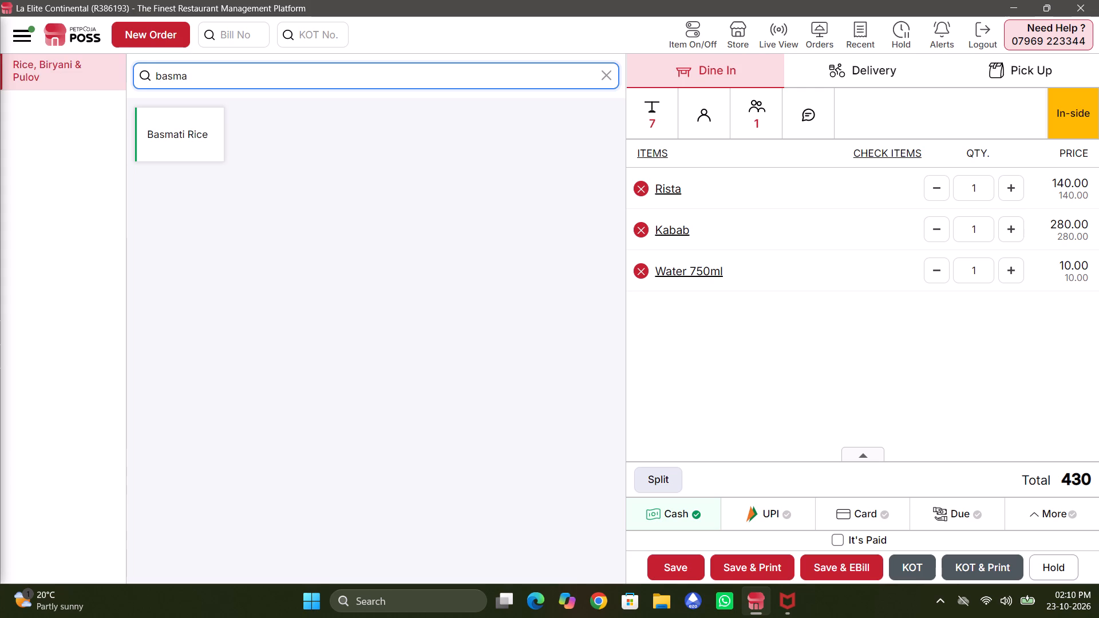
{"action": "left_click", "coordinate": [185, 130]}
Change the item search to "gosh" and add one Goshtaba in the Small variation to table 7's order.
{"action": "double_click", "coordinate": [201, 74]}
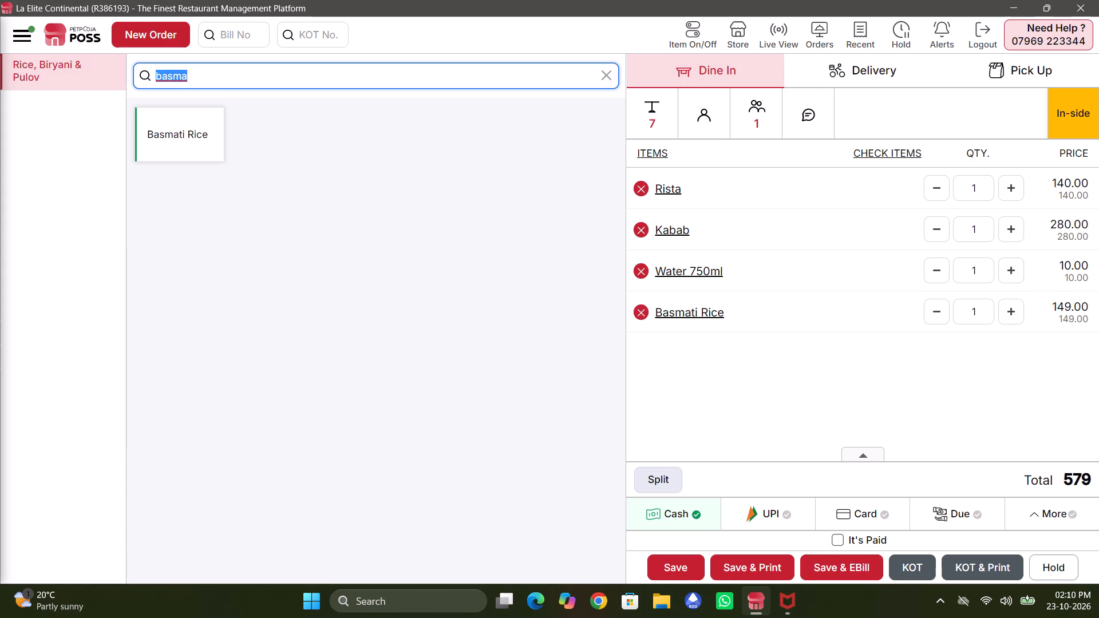
{"action": "key", "text": "BackSpace"}
{"action": "key", "text": "BackSpace"}
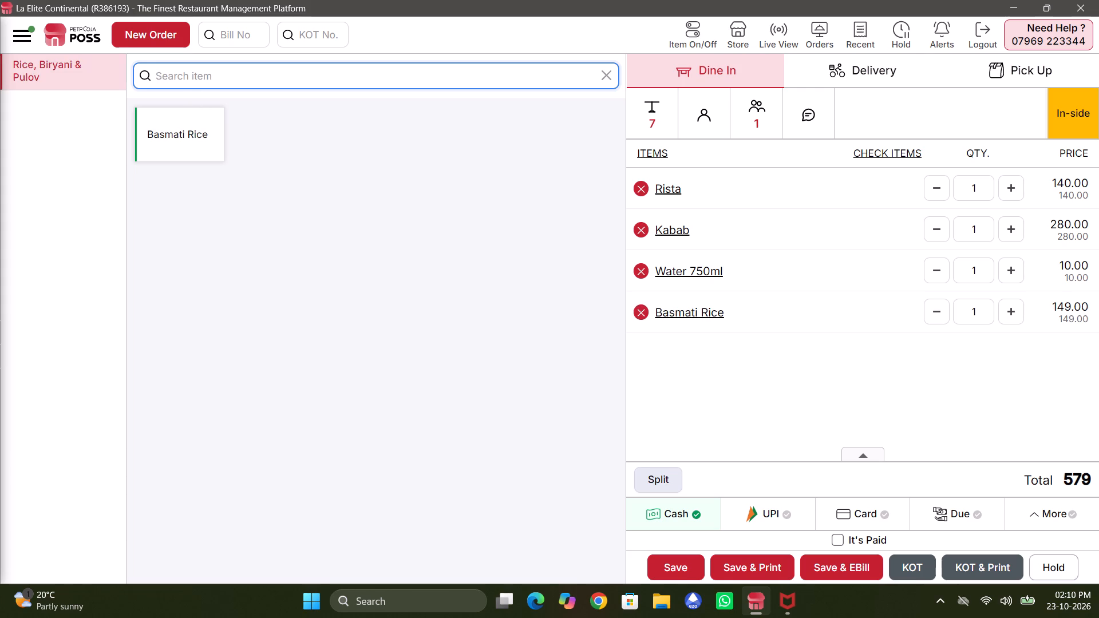
{"action": "type", "text": "gosh"}
{"action": "key", "text": "Return"}
{"action": "left_click", "coordinate": [290, 156]}
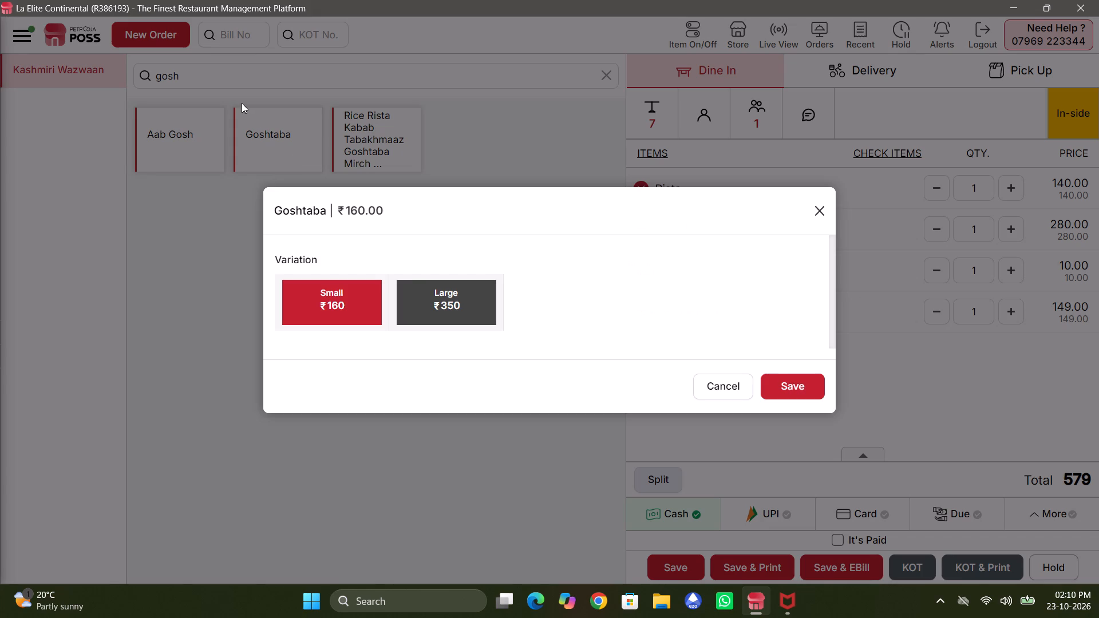
{"action": "left_click", "coordinate": [768, 384]}
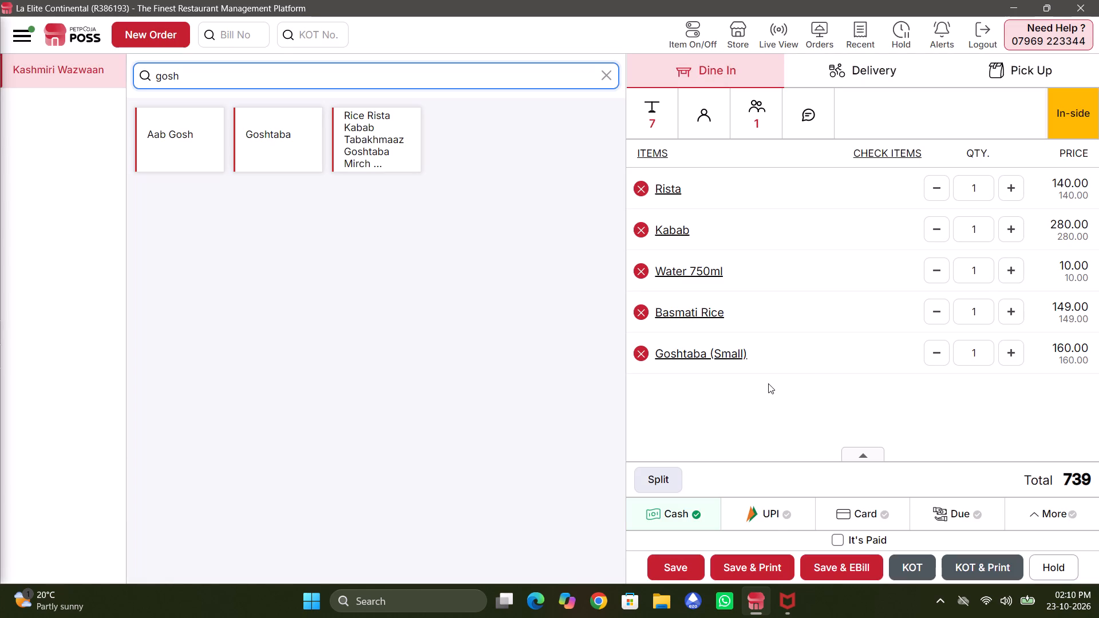
Change the item search to "tab" and add one Tabakhmaaz in the Small variation to table 7's order.
{"action": "double_click", "coordinate": [443, 78]}
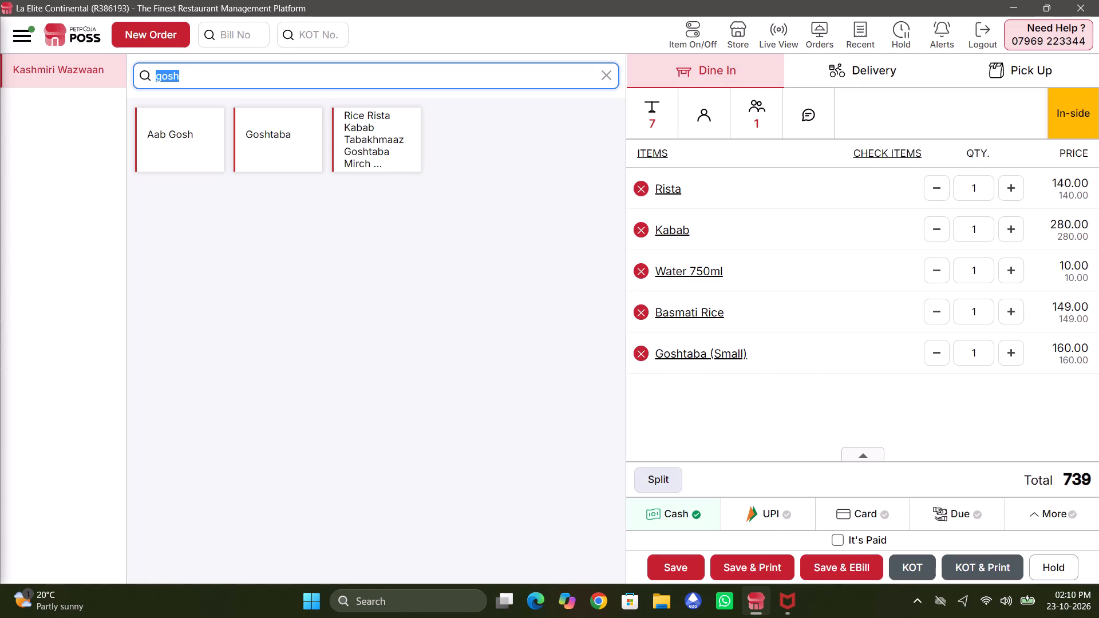
{"action": "type", "text": "tab"}
{"action": "key", "text": "Return"}
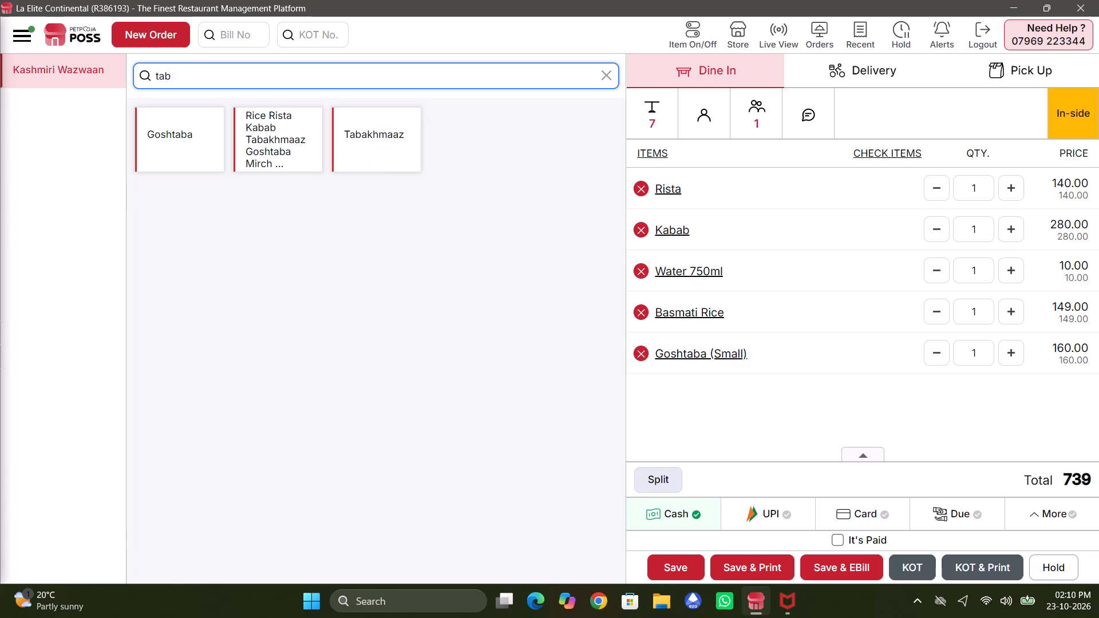
{"action": "left_click", "coordinate": [395, 161]}
{"action": "left_click", "coordinate": [792, 386]}
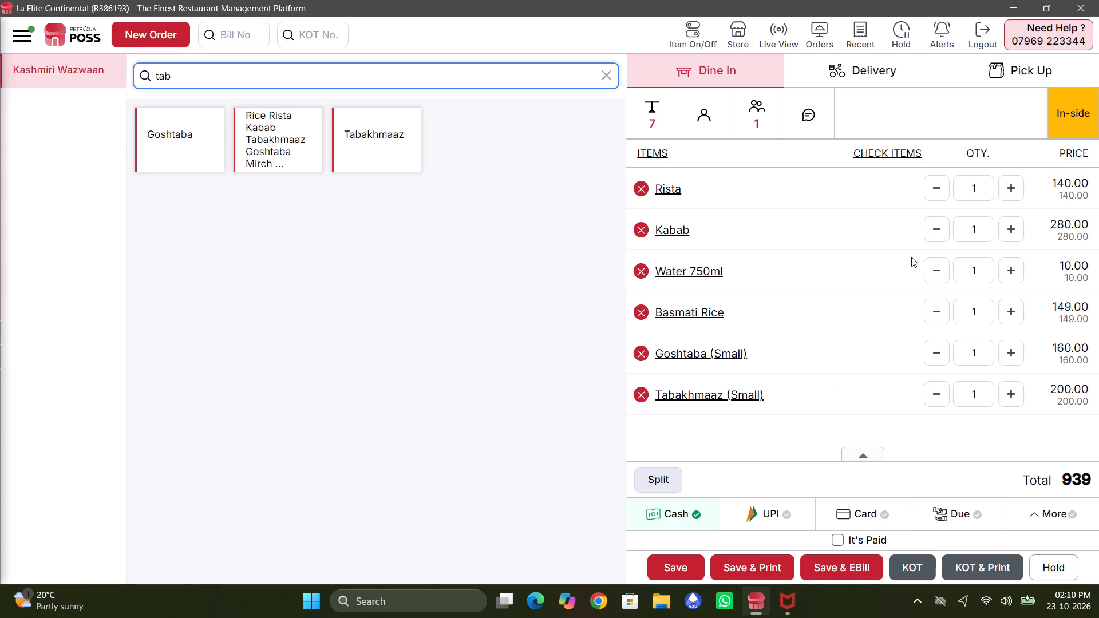
Set the Rista quantity in table 7's order to 20.
{"action": "left_click", "coordinate": [1009, 198]}
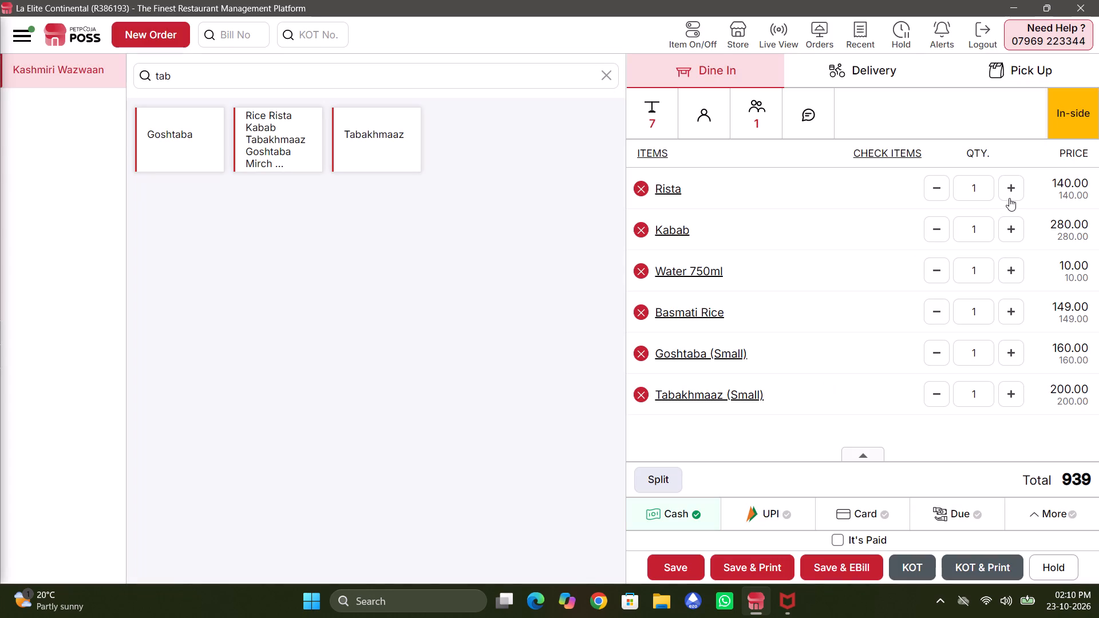
{"action": "triple_click", "coordinate": [1009, 196]}
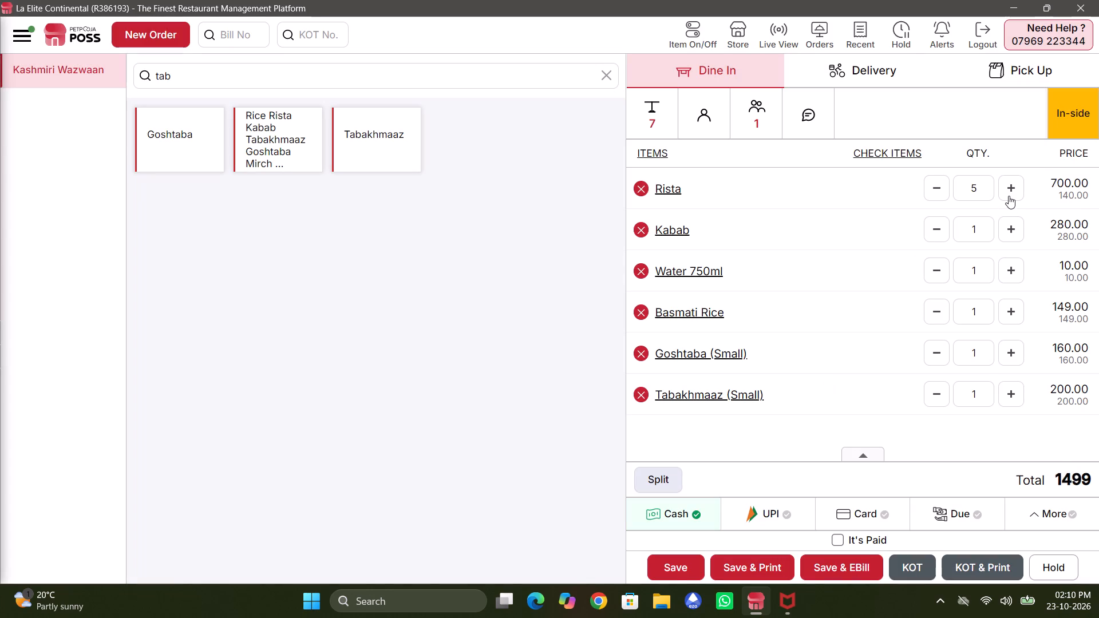
{"action": "triple_click", "coordinate": [1009, 196]}
{"action": "left_click", "coordinate": [1009, 196]}
{"action": "left_click", "coordinate": [1009, 196]}
{"action": "left_click", "coordinate": [1009, 196]}
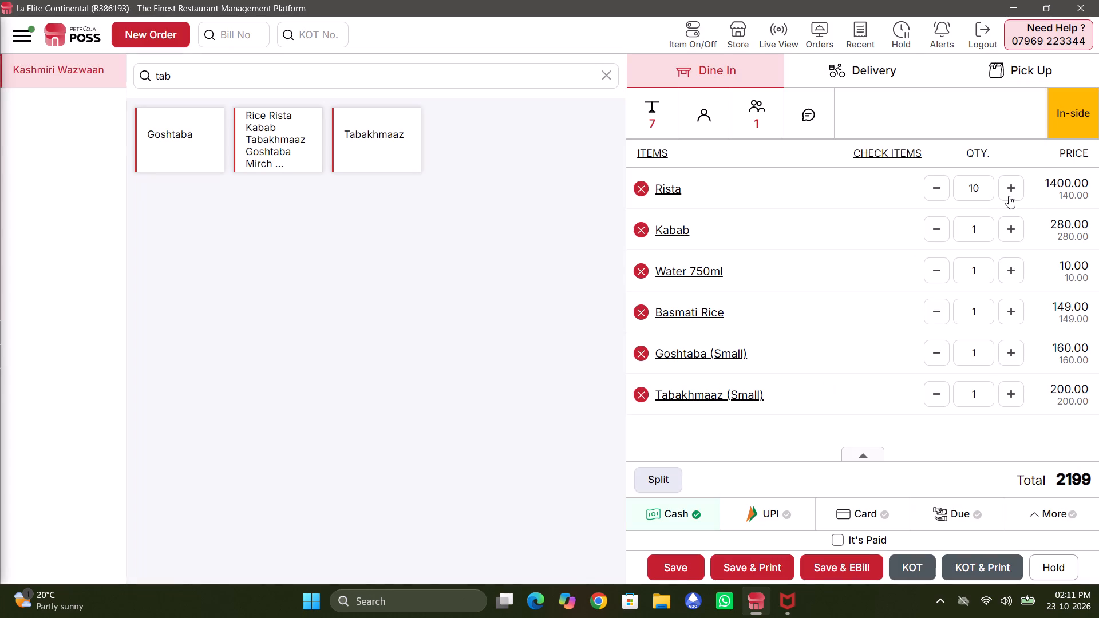
{"action": "left_click", "coordinate": [1008, 196]}
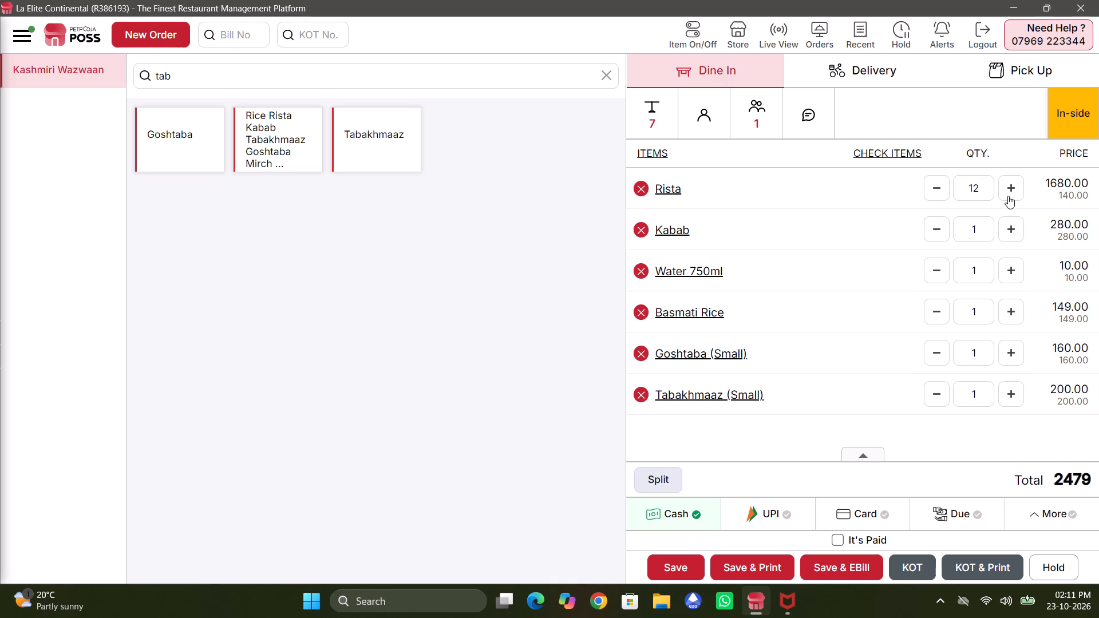
{"action": "triple_click", "coordinate": [1008, 196]}
{"action": "double_click", "coordinate": [1008, 196]}
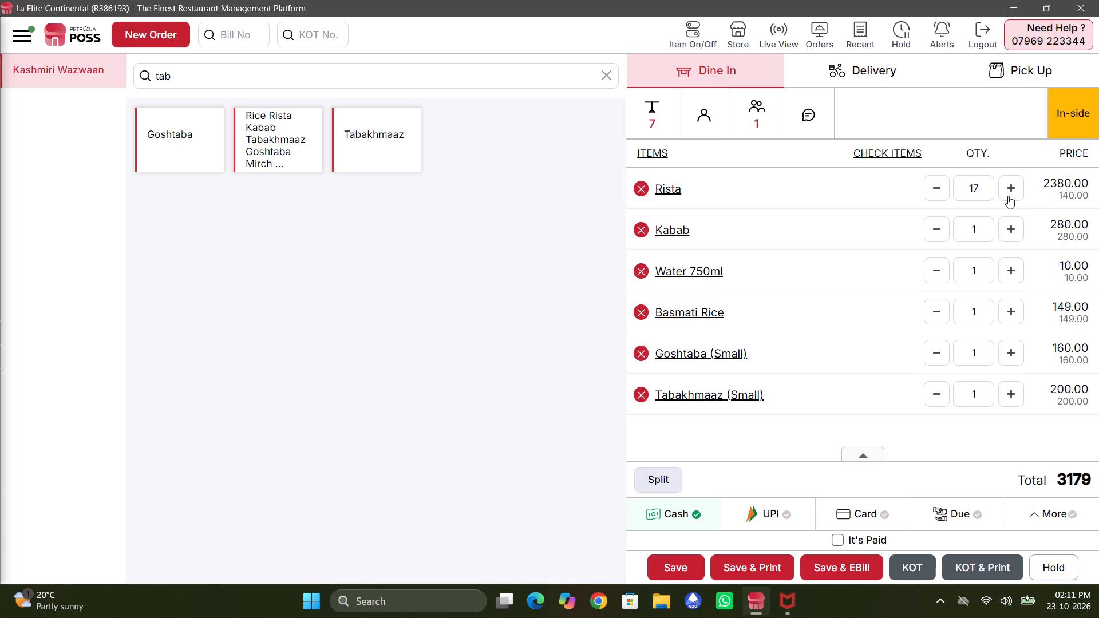
{"action": "triple_click", "coordinate": [1008, 196]}
{"action": "left_click", "coordinate": [1008, 196]}
{"action": "left_click", "coordinate": [940, 194]}
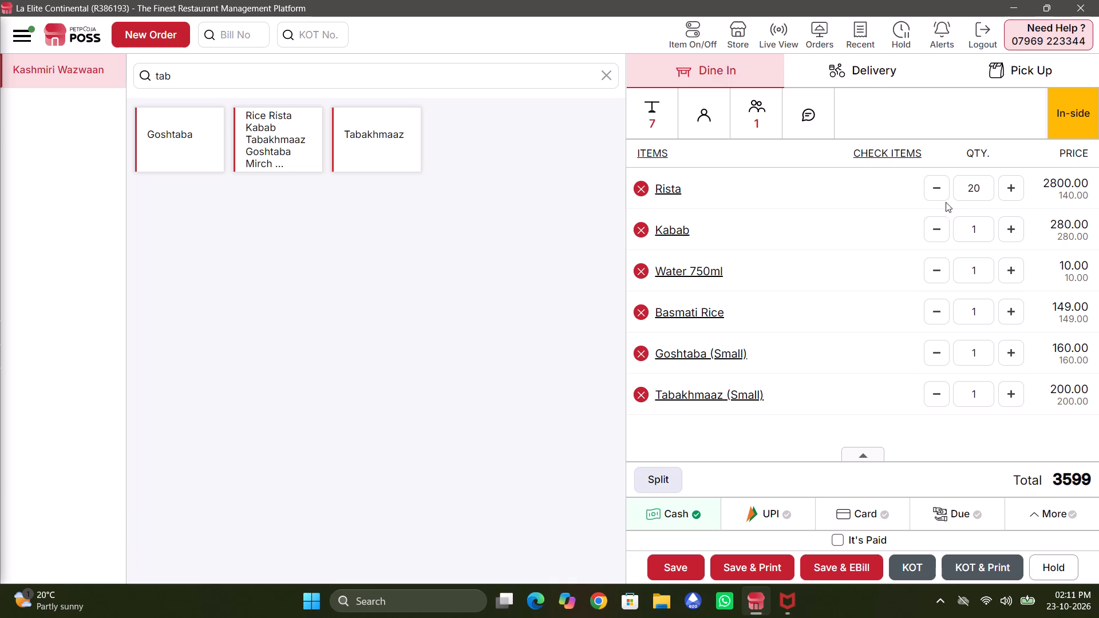
Set the Kabab quantity in table 7's order to 10.
{"action": "left_click_drag", "start_coordinate": [982, 230], "coordinate": [920, 240]}
{"action": "type", "text": "10"}
{"action": "left_click", "coordinate": [927, 301]}
Set the quantities of Water 750ml, Basmati Rice, Goshtaba (Small) and Tabakhmaaz (Small) to 20 each.
{"action": "left_click_drag", "start_coordinate": [983, 271], "coordinate": [951, 272]}
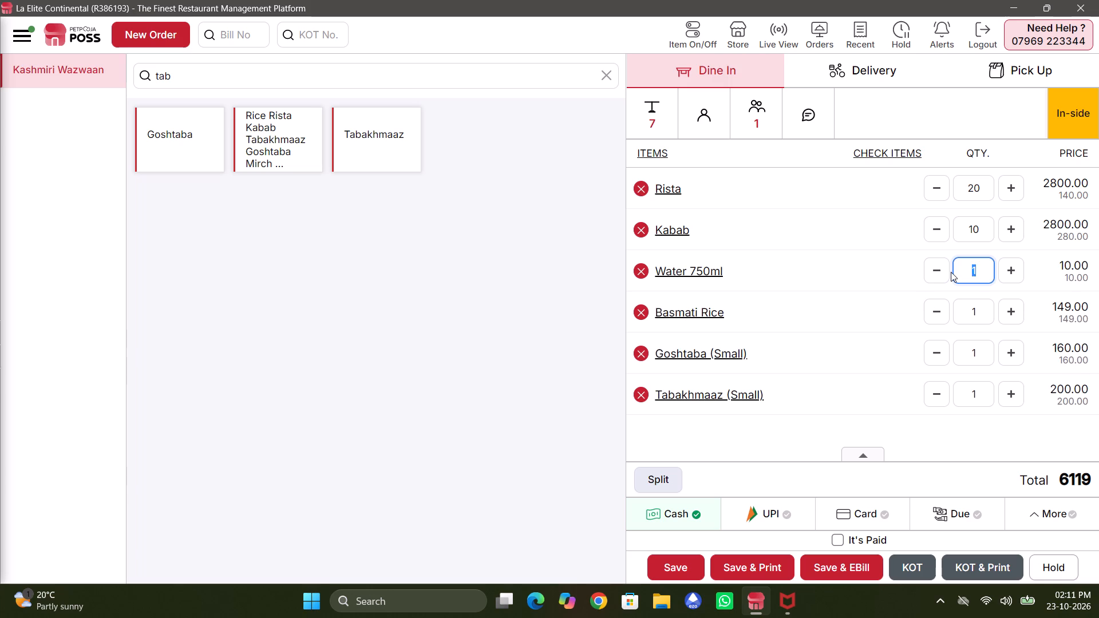
{"action": "type", "text": "20"}
{"action": "left_click_drag", "start_coordinate": [975, 301], "coordinate": [944, 326]}
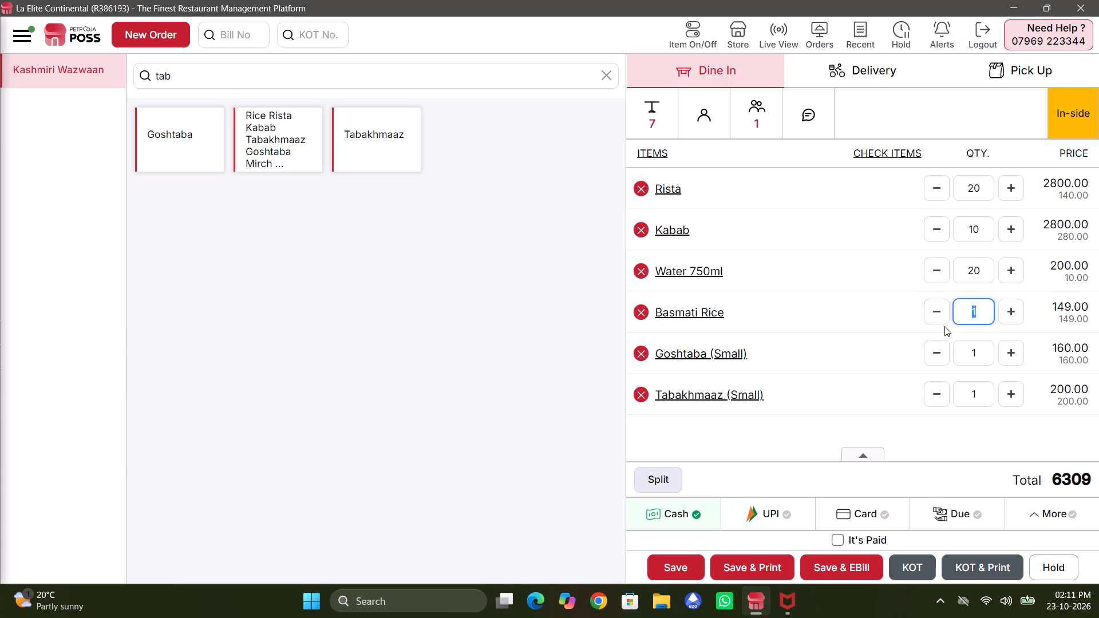
{"action": "type", "text": "20"}
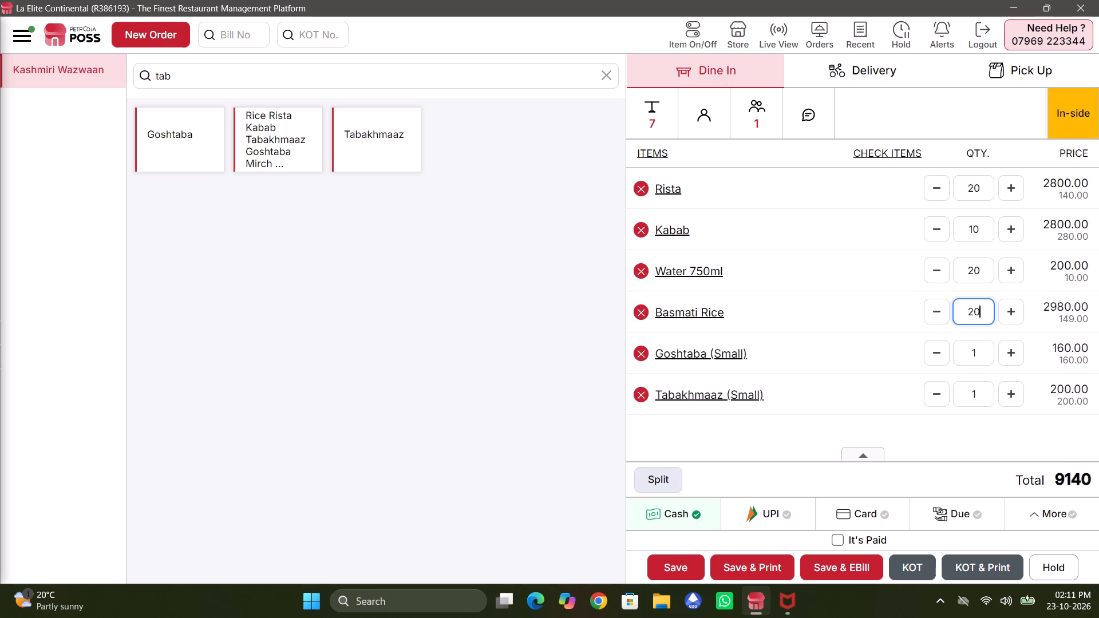
{"action": "left_click_drag", "start_coordinate": [975, 354], "coordinate": [927, 381]}
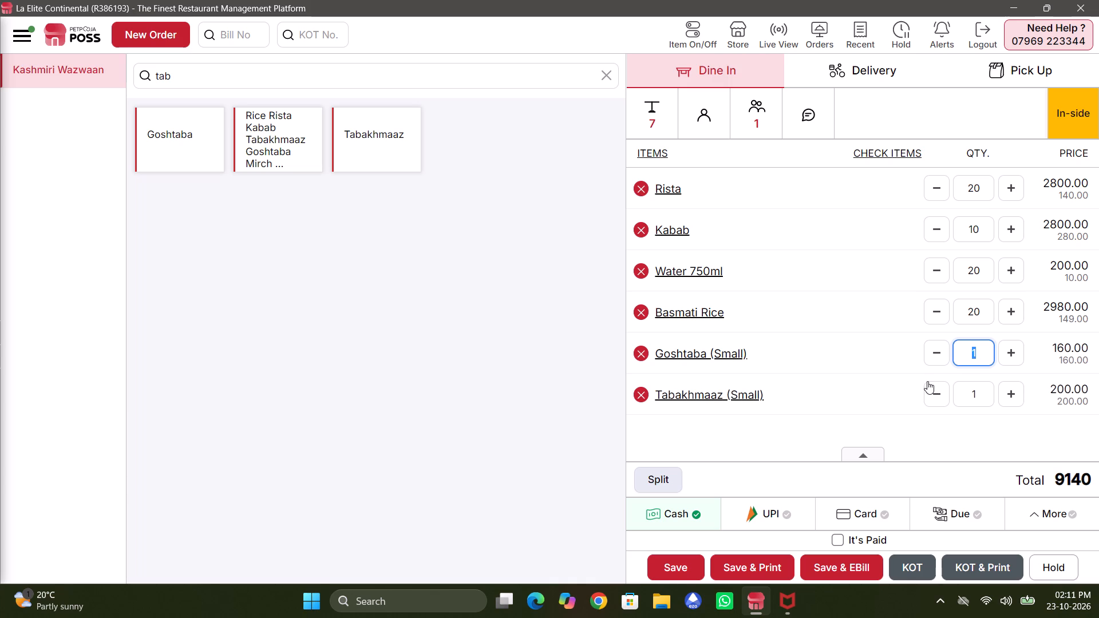
{"action": "type", "text": "20"}
{"action": "left_click_drag", "start_coordinate": [987, 393], "coordinate": [923, 398]}
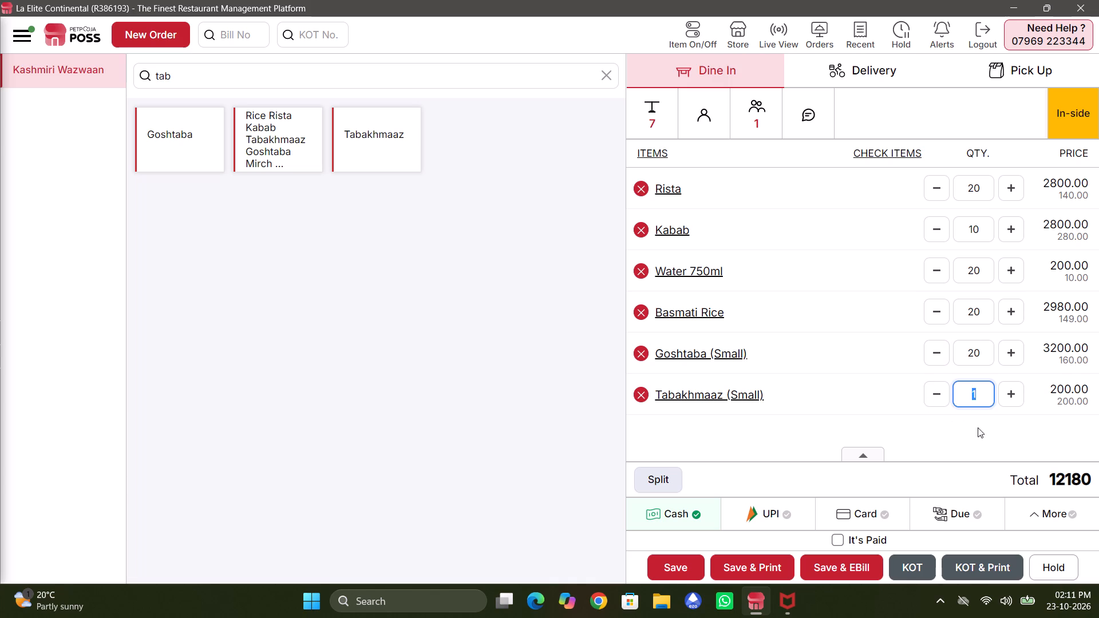
{"action": "type", "text": "20"}
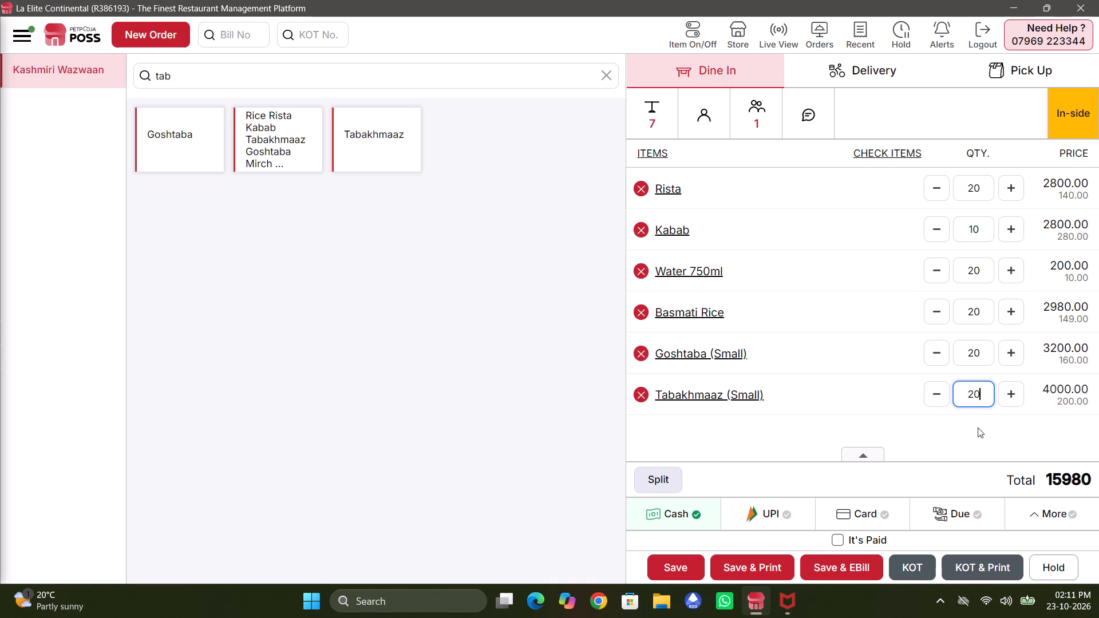
{"action": "left_click", "coordinate": [974, 446]}
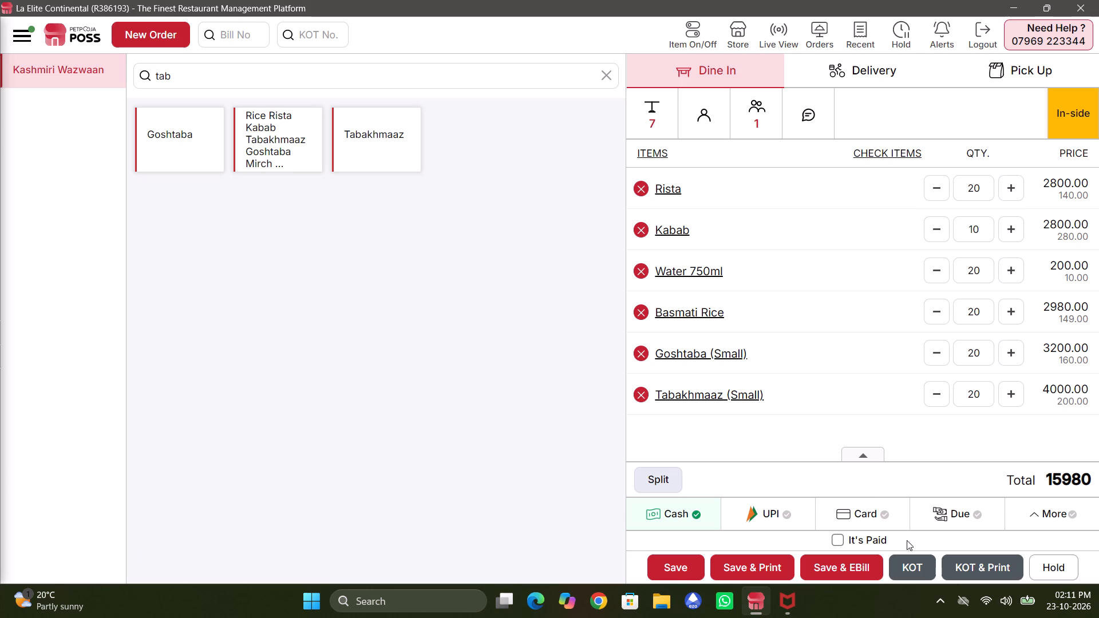
Submit table 7's order as a kitchen order ticket (KOT) and print it.
{"action": "left_click", "coordinate": [969, 564]}
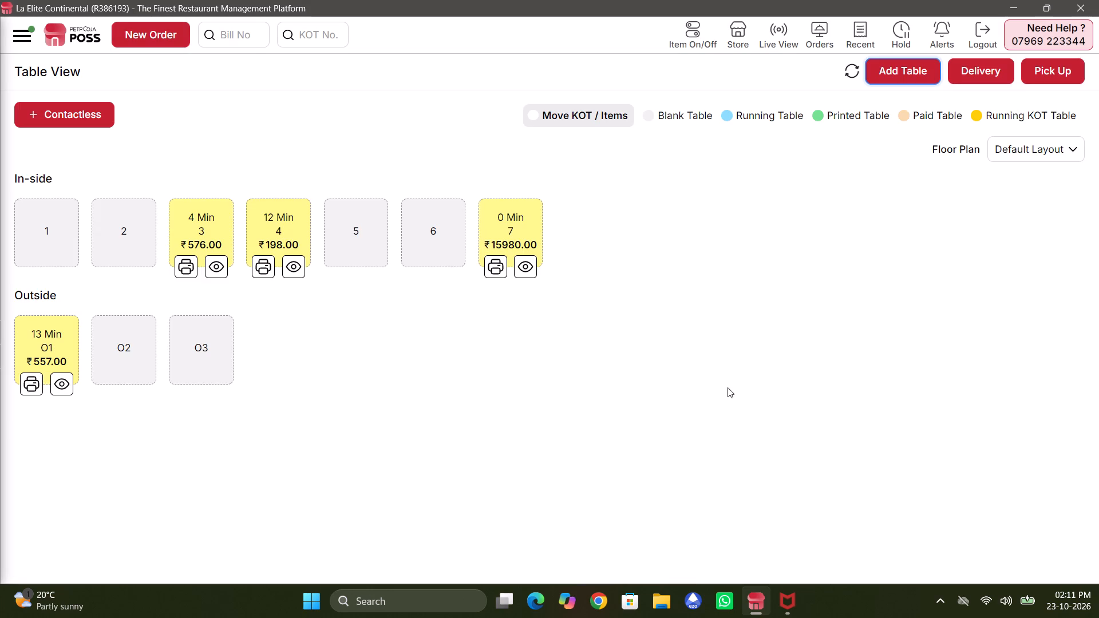
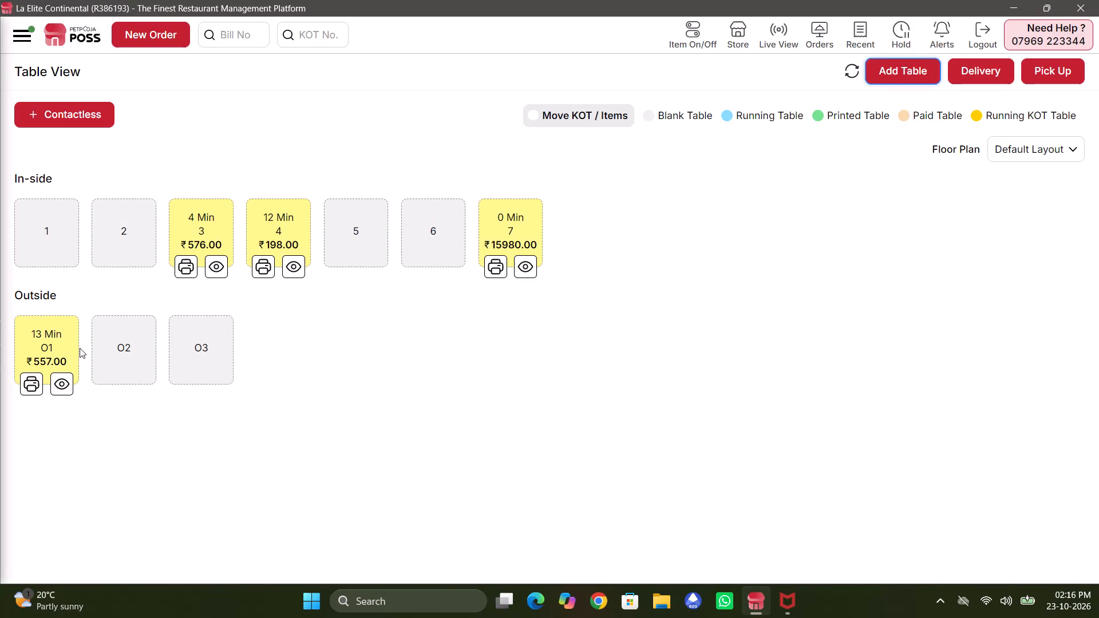
Set UPI as the payment method for inside table 4's order and save it with an e-bill.
{"action": "left_click", "coordinate": [269, 222]}
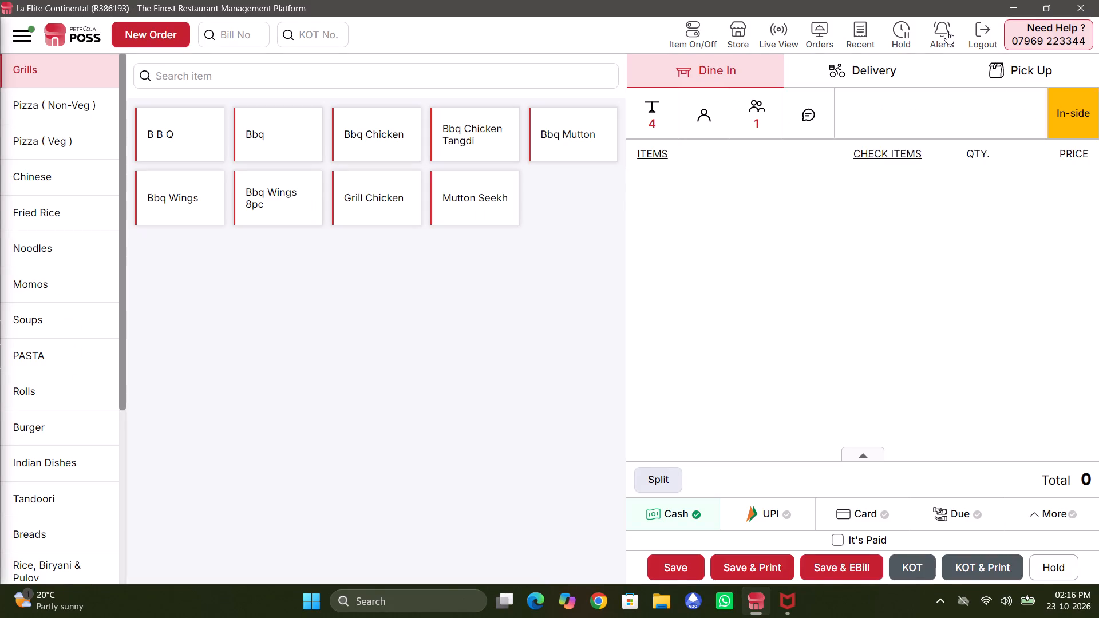
{"action": "left_click", "coordinate": [1054, 156]}
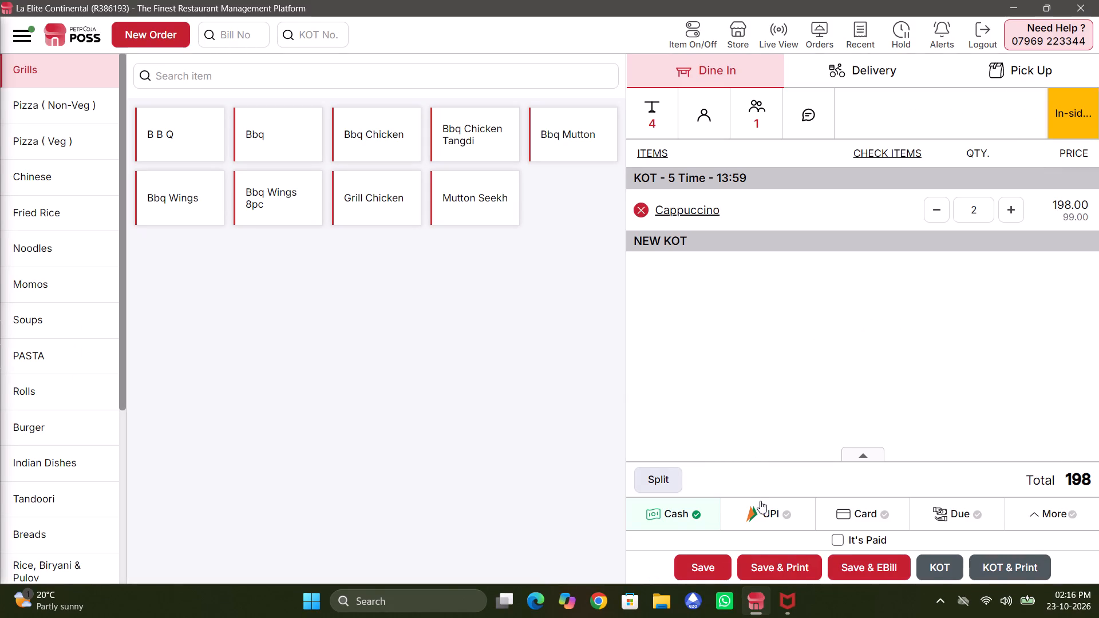
{"action": "left_click", "coordinate": [761, 501]}
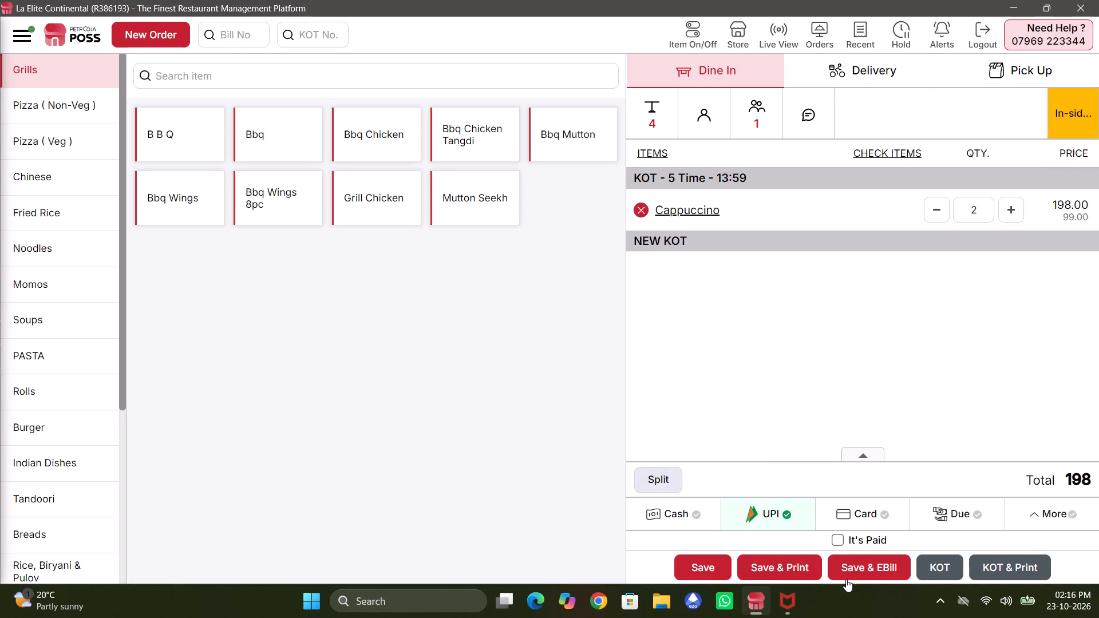
{"action": "left_click", "coordinate": [847, 576]}
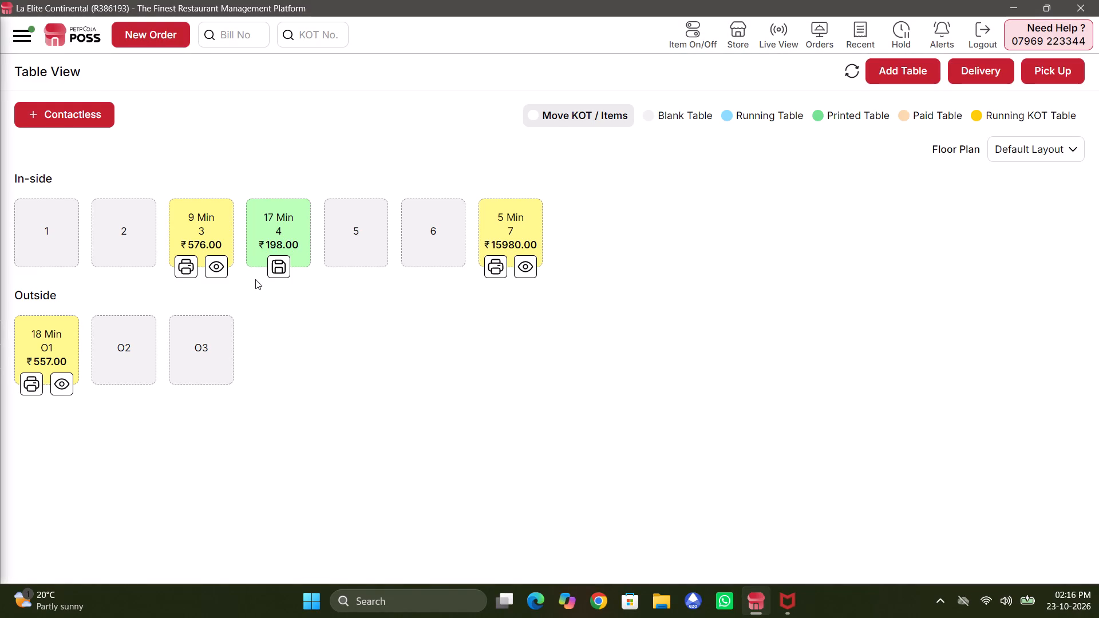
Settle and save the bill of inside table 4 to clear the table.
{"action": "left_click", "coordinate": [287, 264]}
{"action": "left_click", "coordinate": [724, 396]}
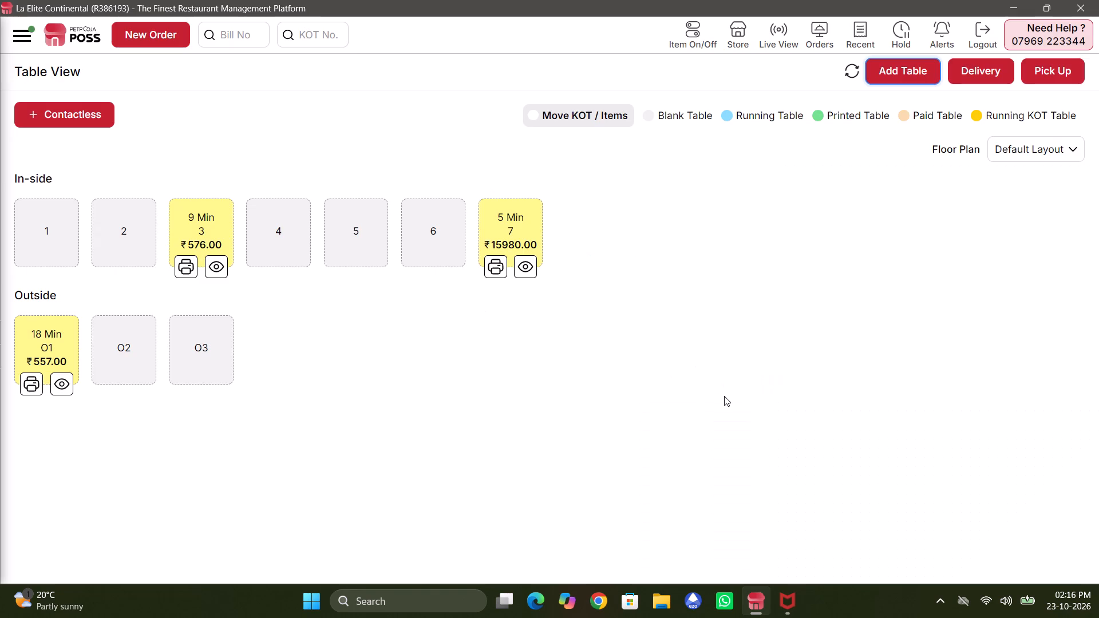
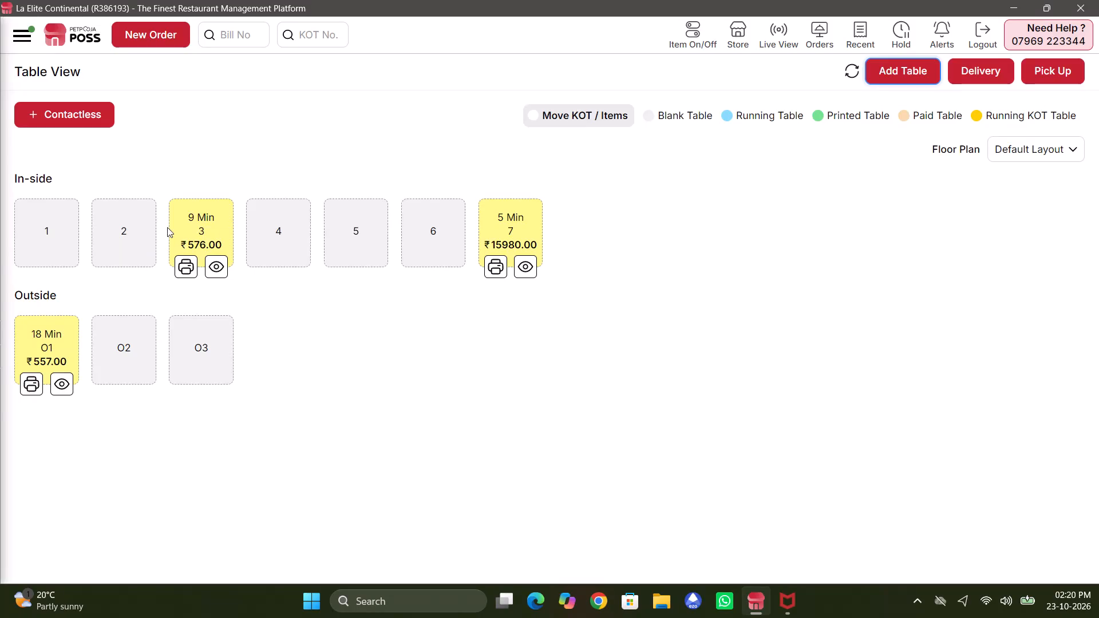
Open inside table 3's order, search the items for 50, and add one Cold Drink 50 from Beverages.
{"action": "left_click", "coordinate": [181, 217]}
{"action": "left_click", "coordinate": [1078, 162]}
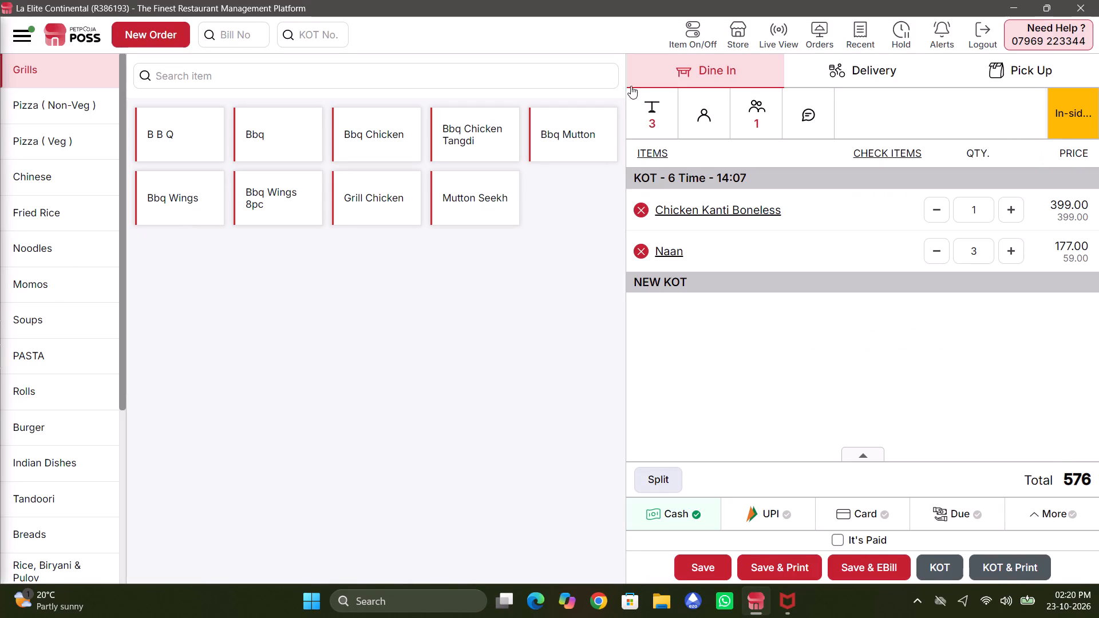
{"action": "left_click", "coordinate": [620, 81]}
{"action": "left_click", "coordinate": [606, 80]}
{"action": "type", "text": "50"}
{"action": "key", "text": "Return"}
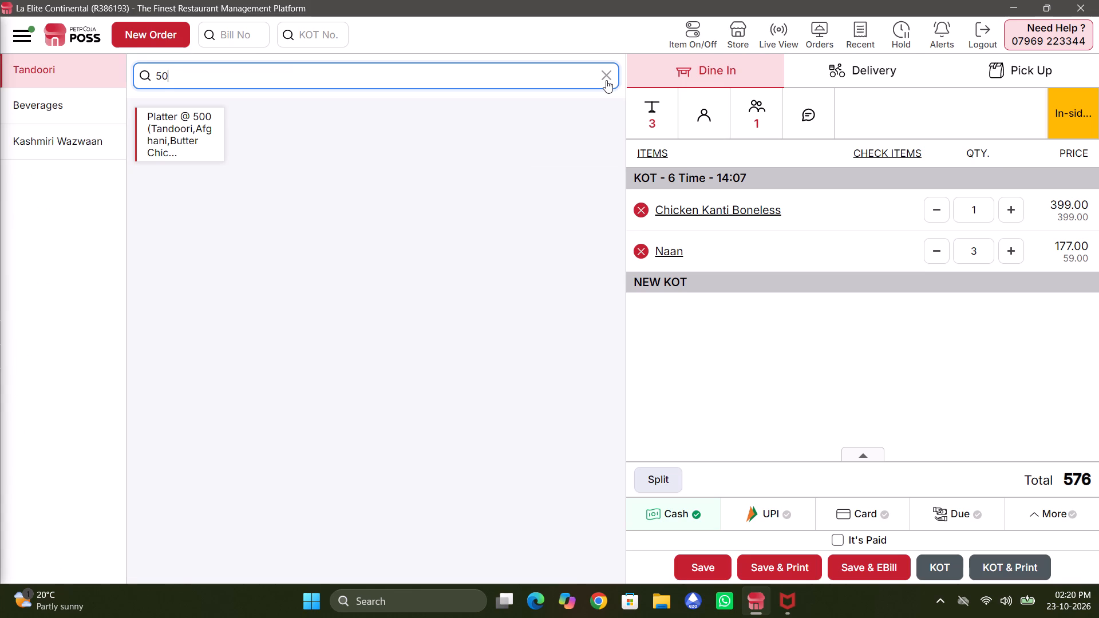
{"action": "left_click", "coordinate": [37, 144]}
{"action": "left_click", "coordinate": [40, 102]}
{"action": "left_click", "coordinate": [161, 136]}
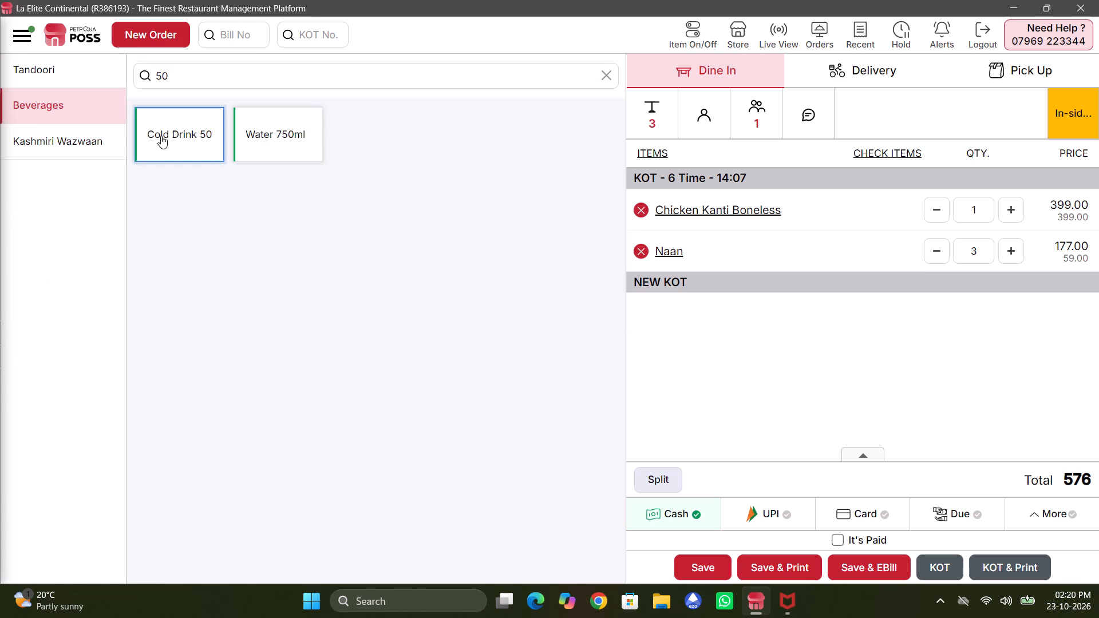
Set UPI as the payment method for inside table 3's order and save it with an e-bill.
{"action": "left_click", "coordinate": [773, 510]}
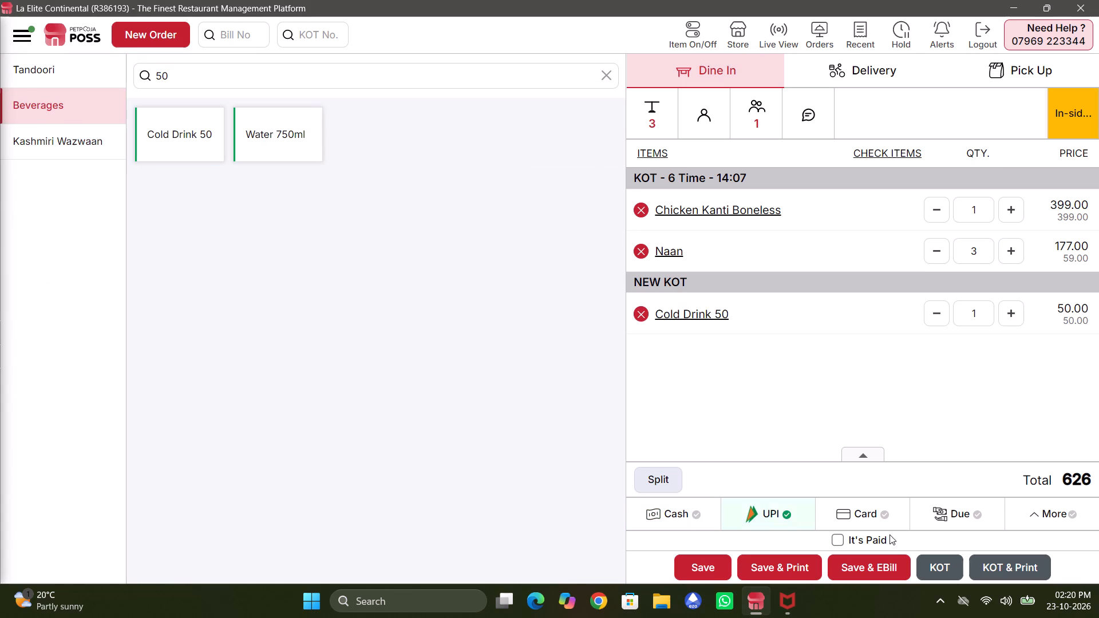
{"action": "right_click", "coordinate": [875, 573]}
{"action": "left_click", "coordinate": [837, 569]}
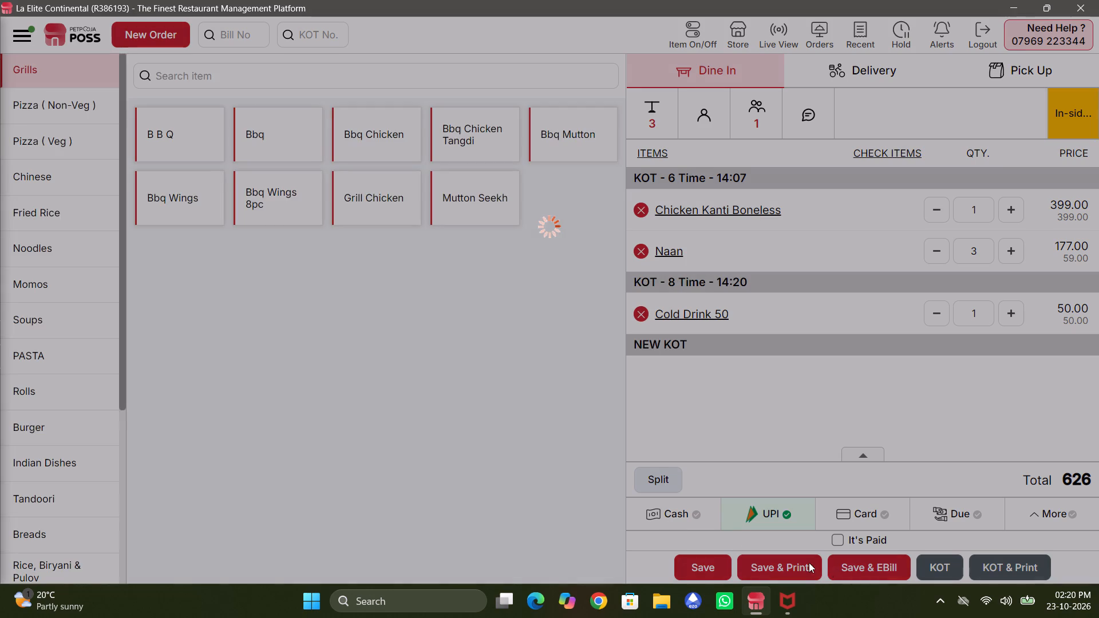
Settle and save the bill of inside table 3 with UPI as the payment type.
{"action": "left_click", "coordinate": [196, 268]}
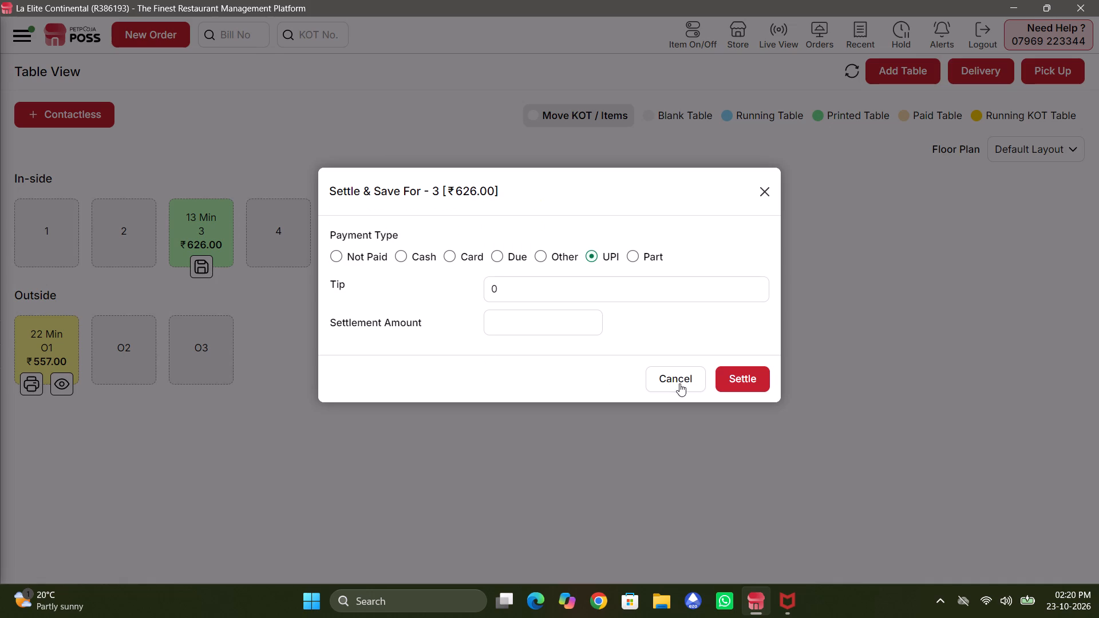
{"action": "left_click", "coordinate": [729, 390]}
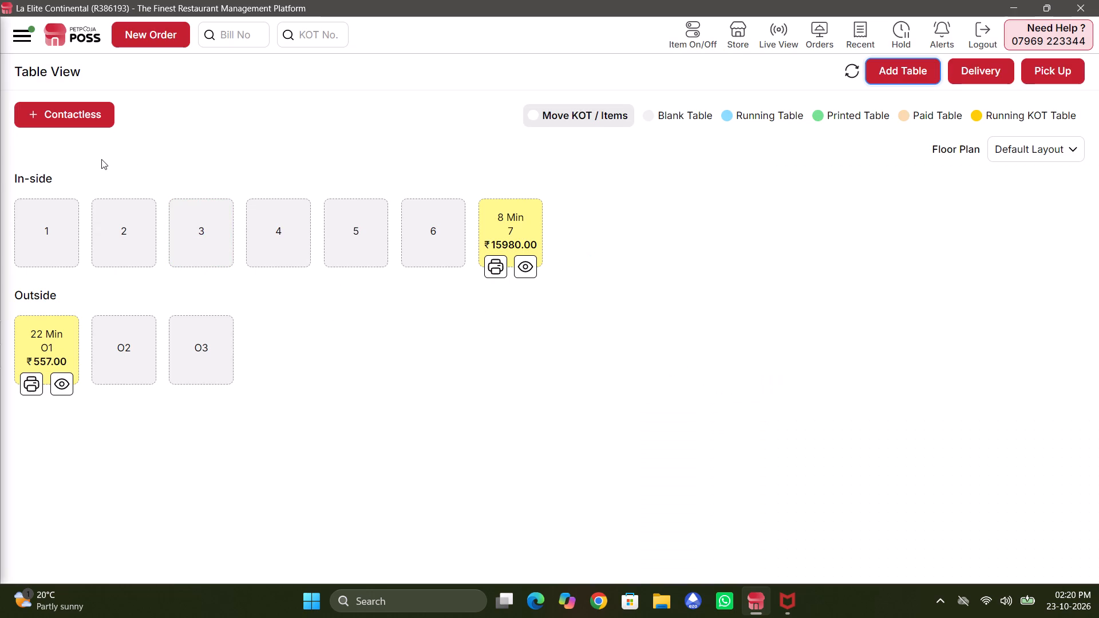
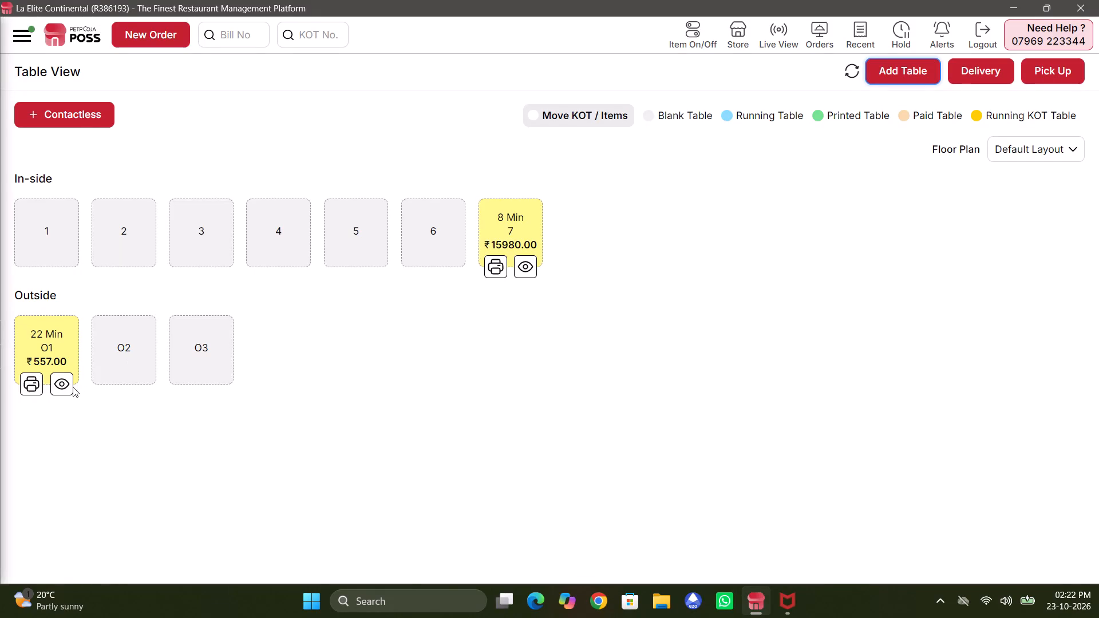
Open outside table O1's running order to review its items, and leave it for a new order.
{"action": "left_click", "coordinate": [68, 391]}
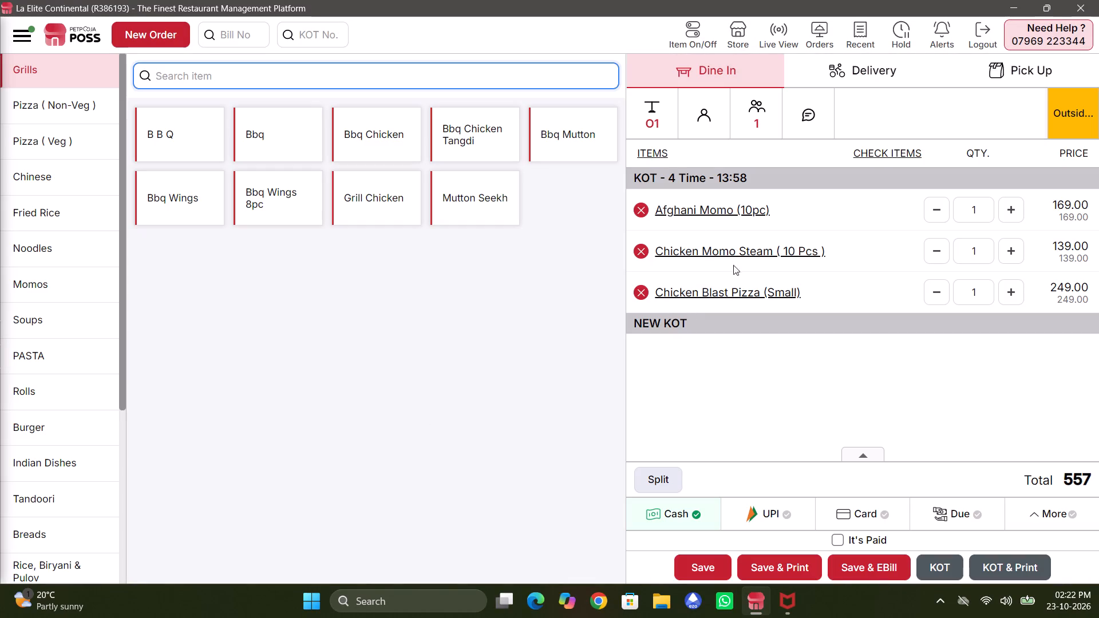
{"action": "left_click", "coordinate": [474, 81]}
{"action": "left_click", "coordinate": [139, 41]}
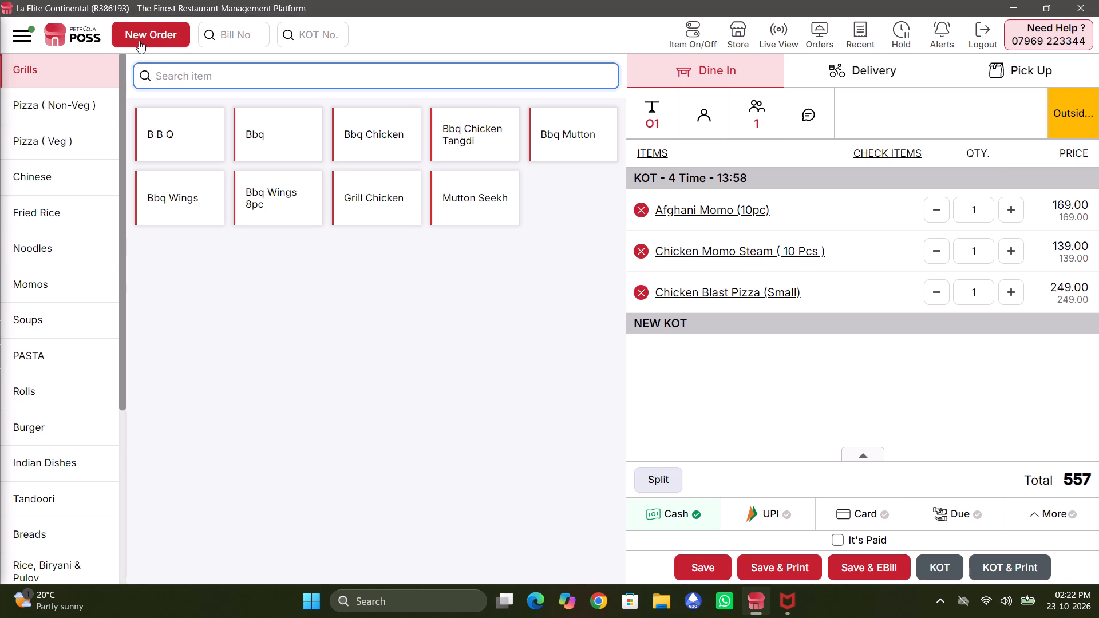
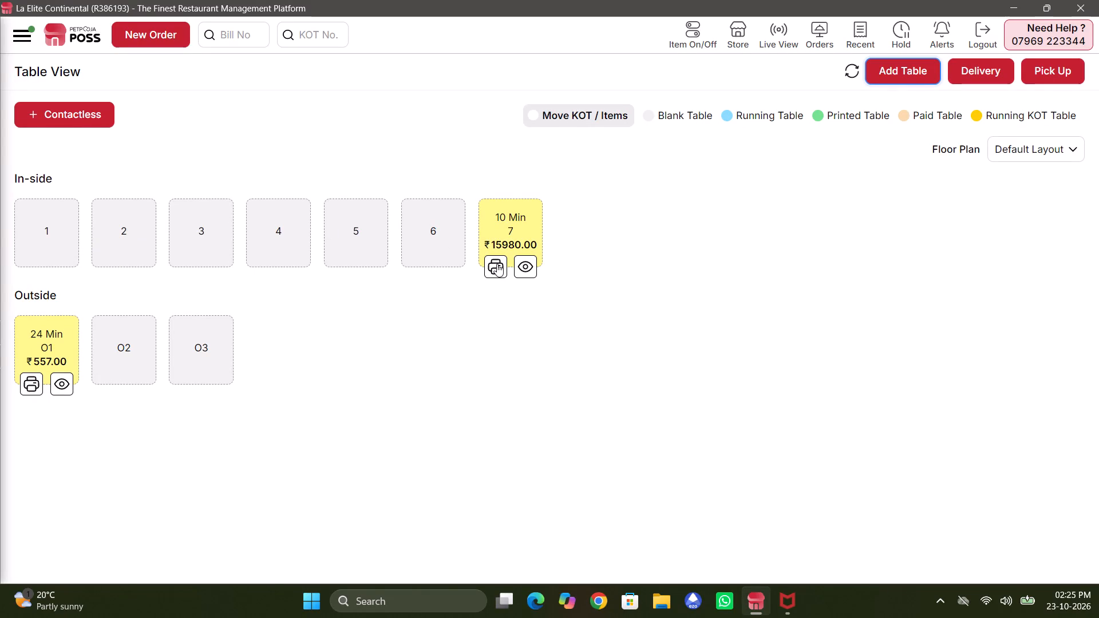
Open inside table 7's running order to review its items, and return to the table overview.
{"action": "left_click", "coordinate": [525, 263]}
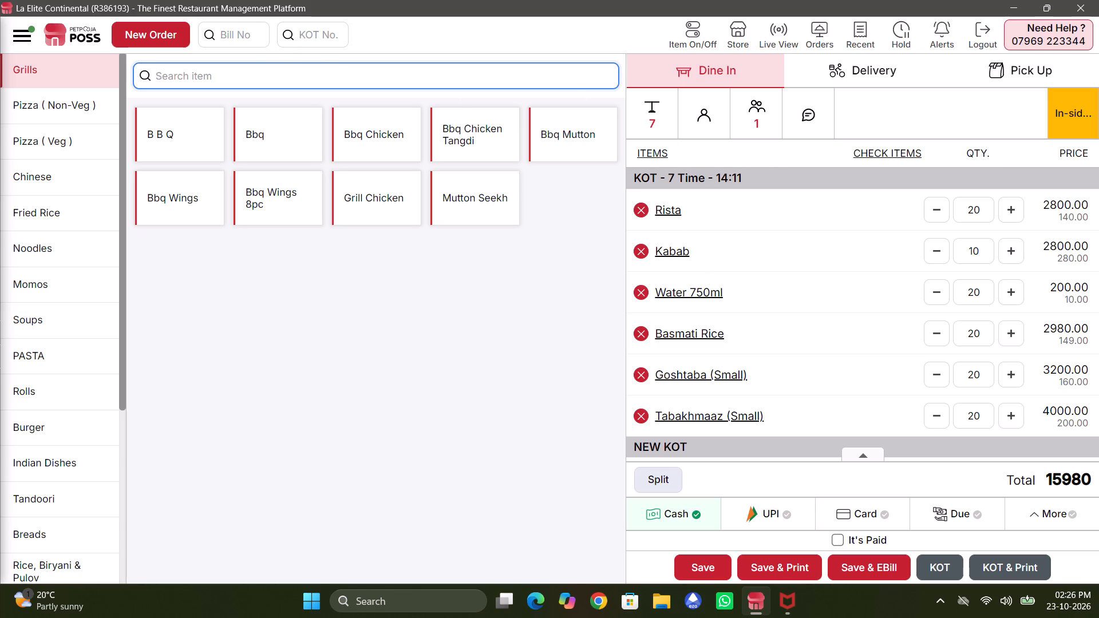
{"action": "left_click", "coordinate": [177, 29]}
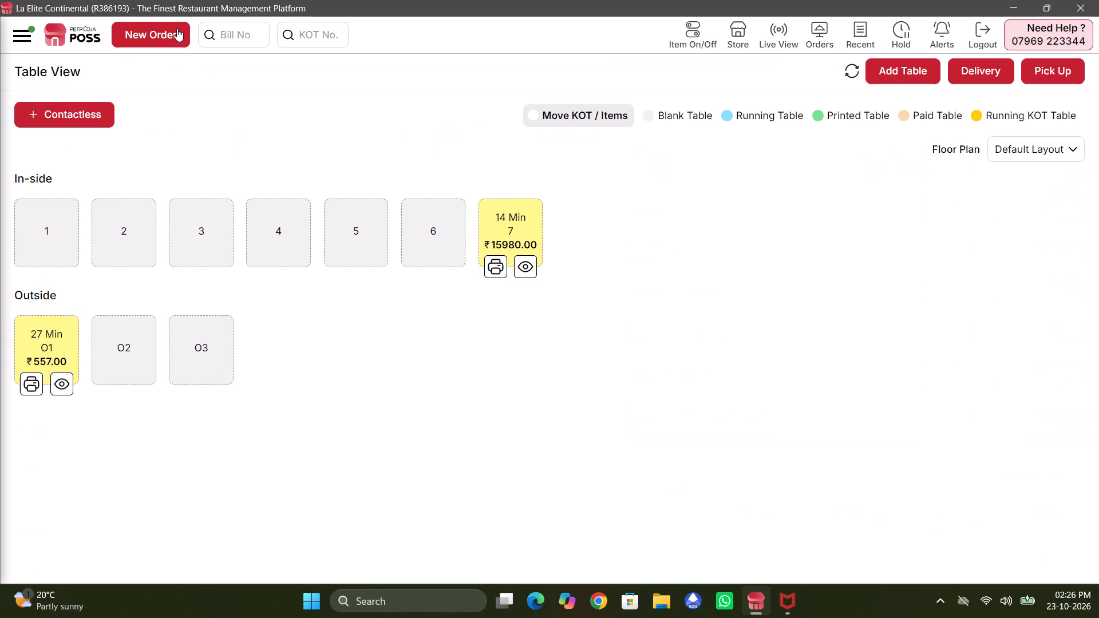
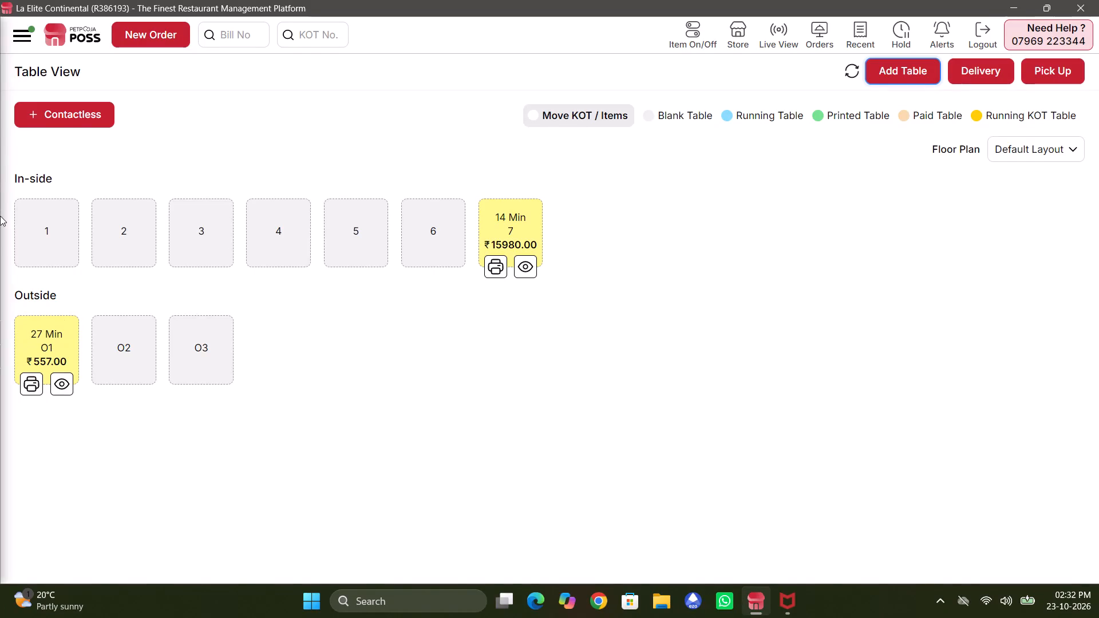
Open outside table O1's running order to review its kitchen order ticket items, and return to the table overview.
{"action": "left_click", "coordinate": [56, 348]}
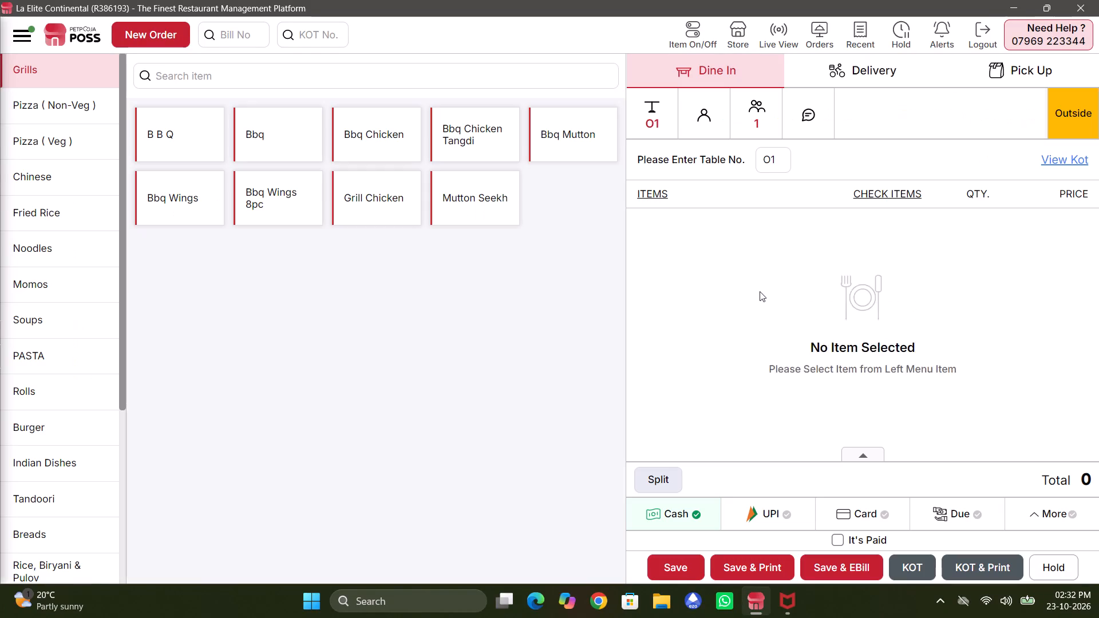
{"action": "left_click", "coordinate": [1042, 160]}
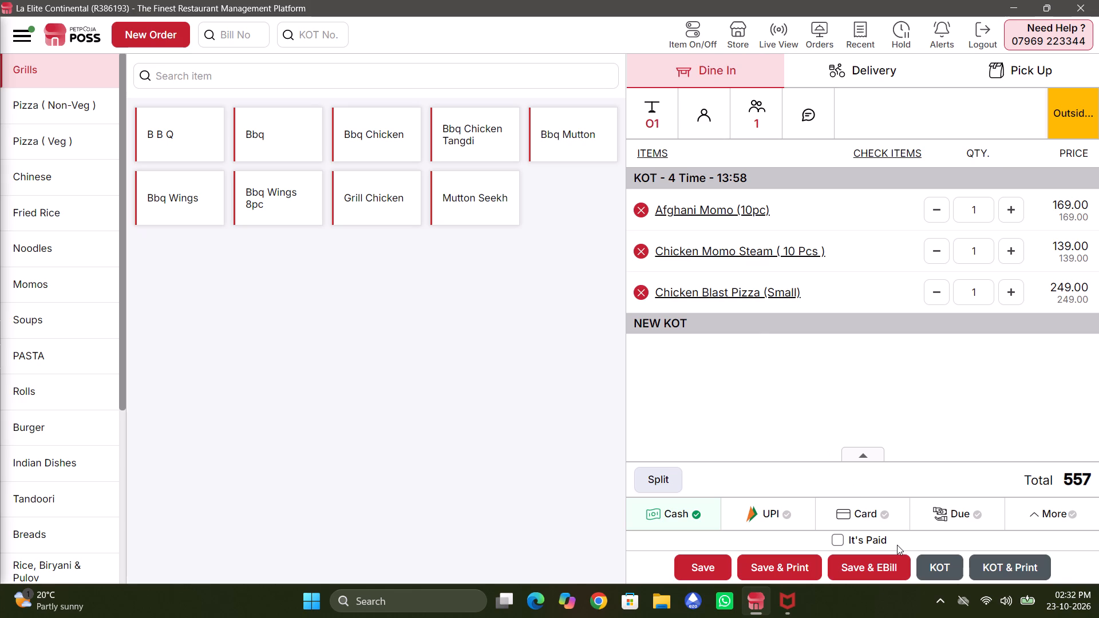
{"action": "left_click", "coordinate": [150, 42]}
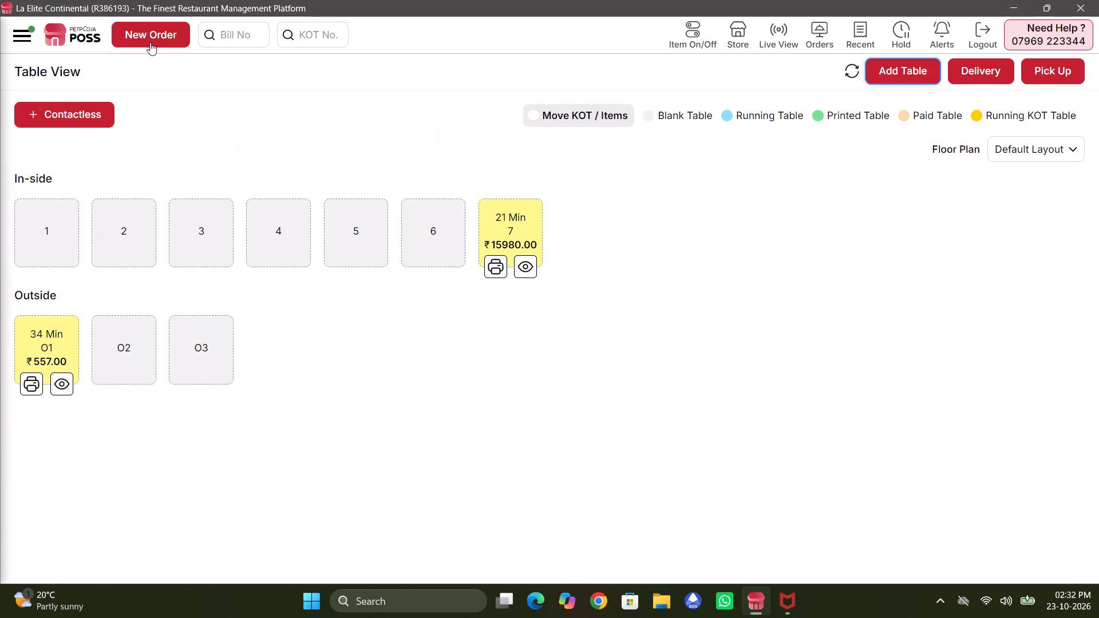
Review the item details of table 3's KOT 8 and KOT 6 from the KOT listing, and return to the table overview.
{"action": "key", "text": "ctrl+k"}
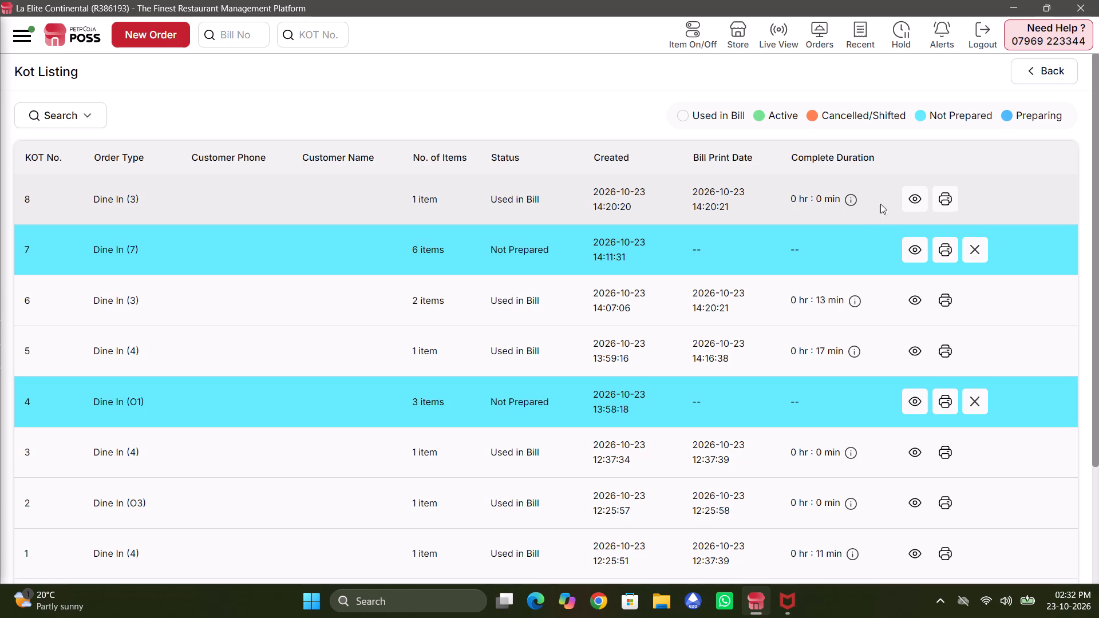
{"action": "left_click", "coordinate": [927, 203]}
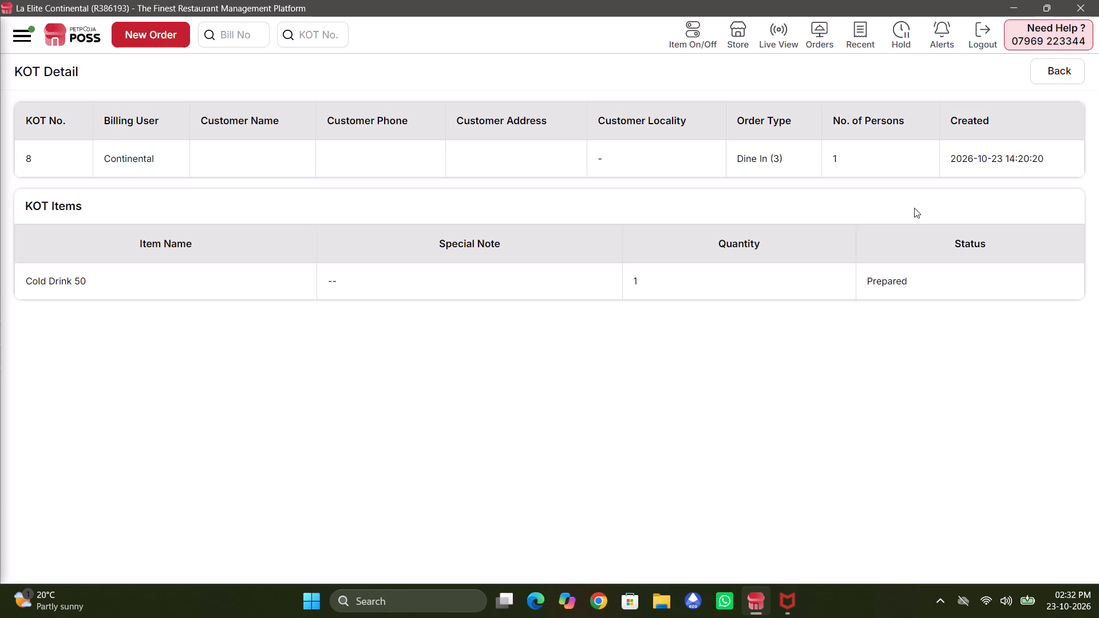
{"action": "left_click", "coordinate": [362, 141]}
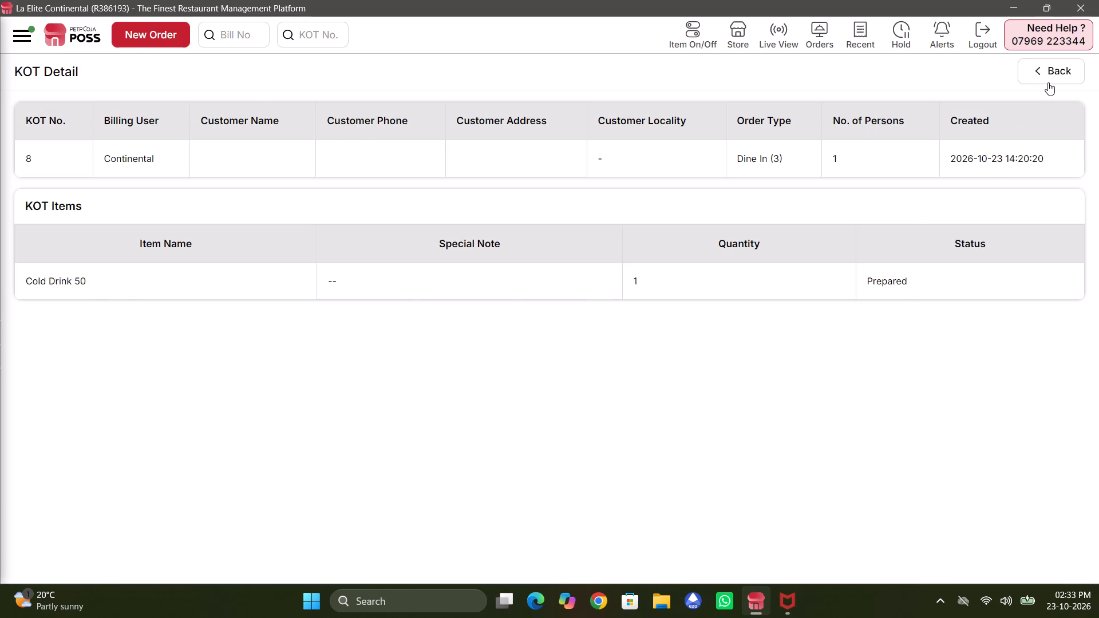
{"action": "left_click", "coordinate": [1048, 81]}
{"action": "left_click", "coordinate": [923, 304]}
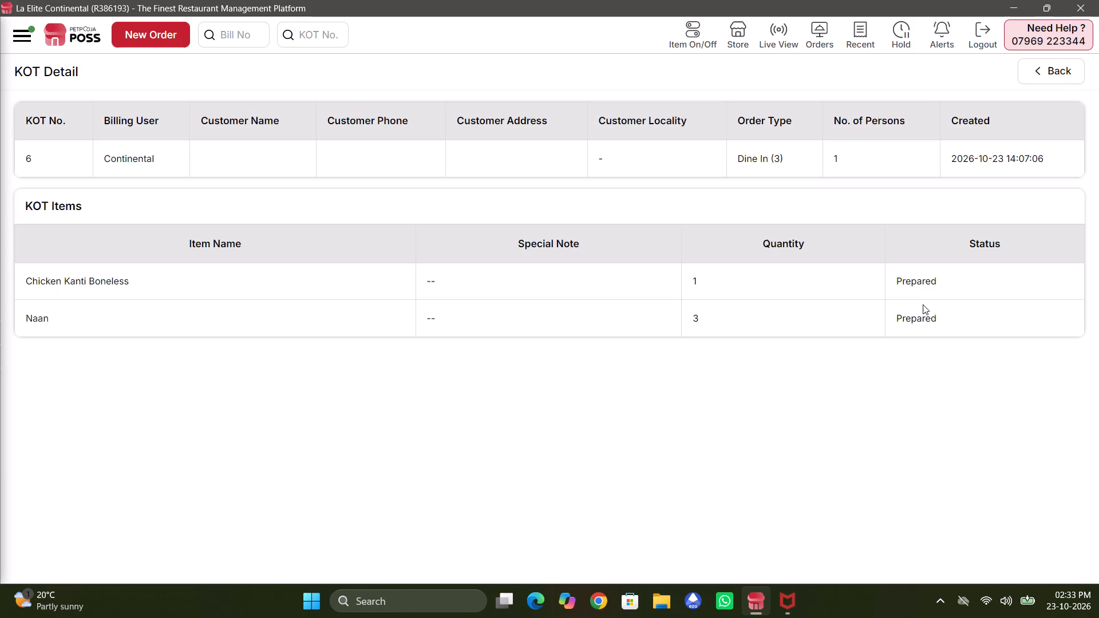
{"action": "left_click", "coordinate": [923, 304]}
{"action": "left_click", "coordinate": [1058, 72]}
{"action": "left_click", "coordinate": [162, 37]}
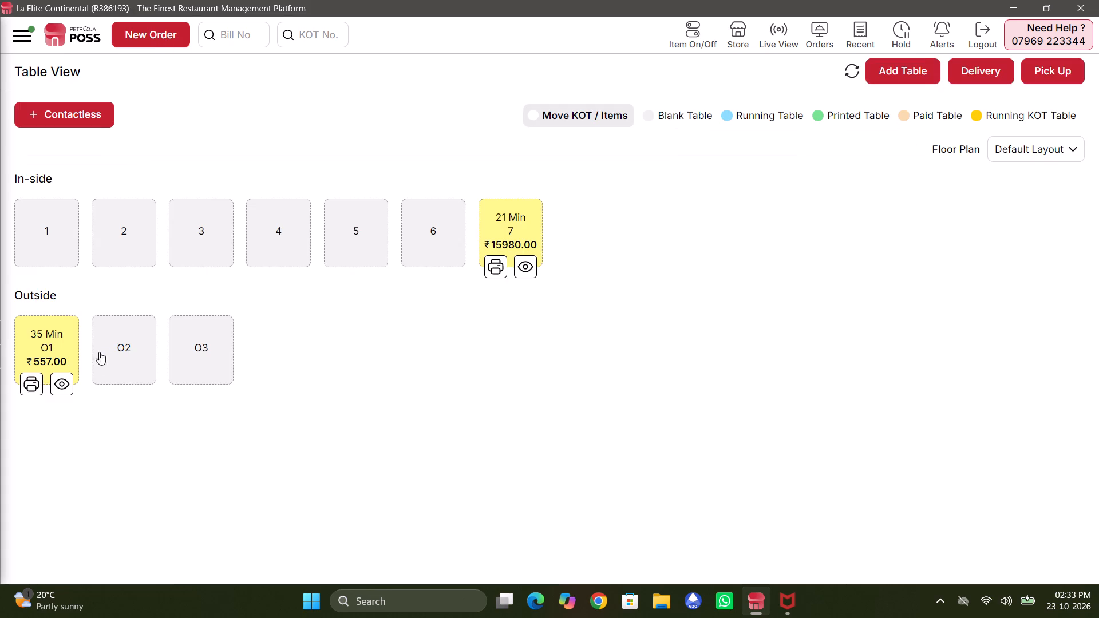
Bill outside table O1's running order with UPI payment as a saved e-bill, and settle the table.
{"action": "left_click", "coordinate": [60, 352]}
{"action": "left_click", "coordinate": [1074, 153]}
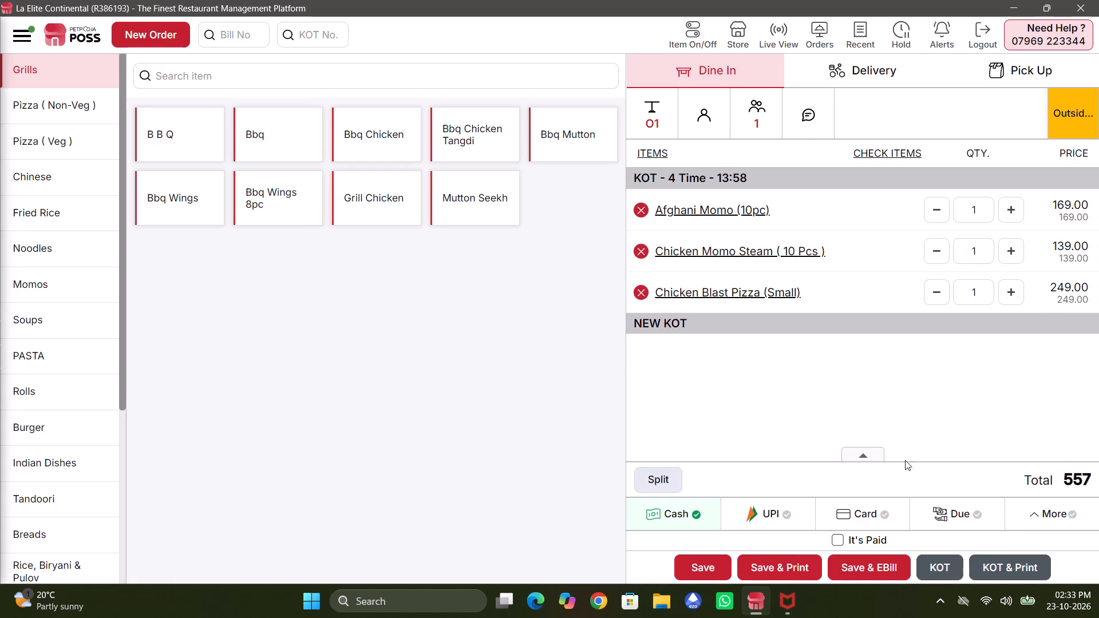
{"action": "left_click", "coordinate": [789, 520]}
{"action": "left_click", "coordinate": [868, 566]}
{"action": "left_click", "coordinate": [41, 382]}
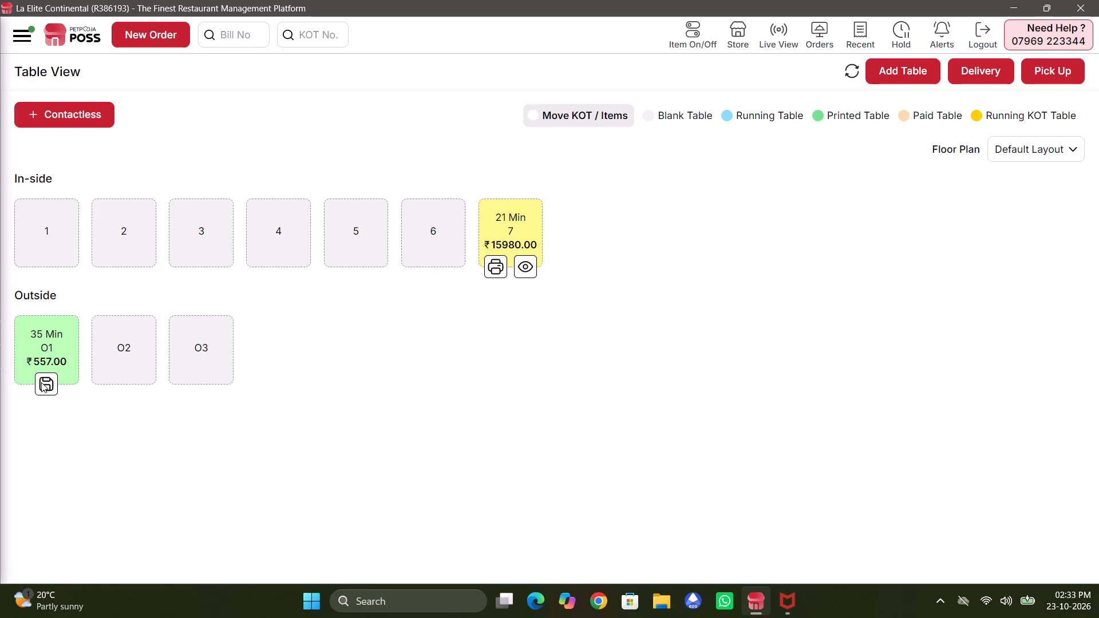
{"action": "left_click", "coordinate": [764, 398]}
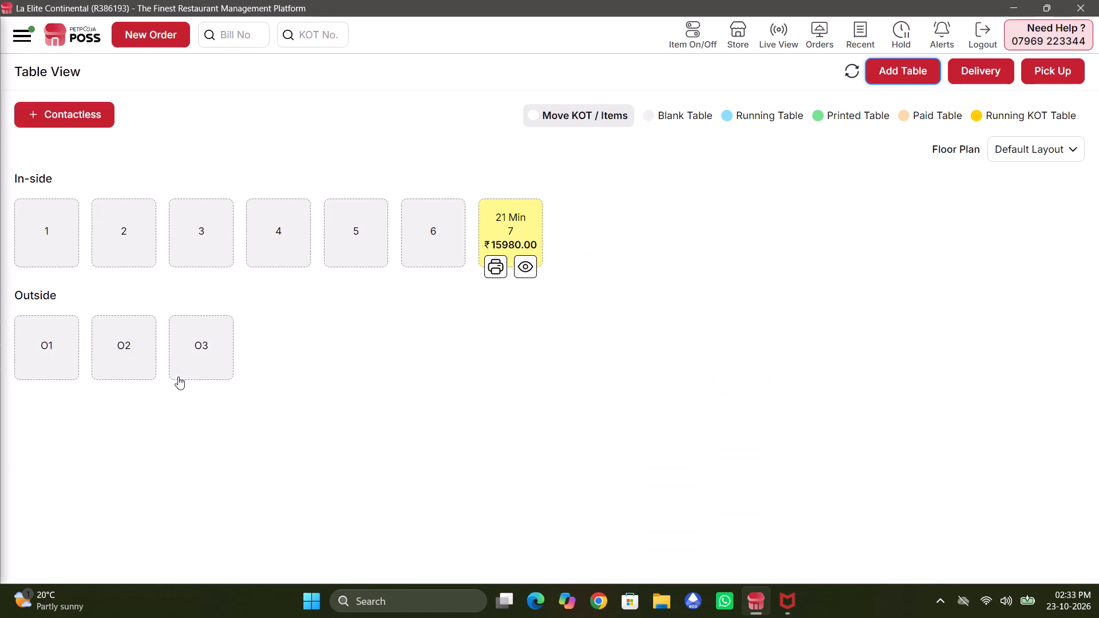
Start a dine-in order for outside table O3 with one Chicken Kanti Boneless.
{"action": "left_click", "coordinate": [178, 377]}
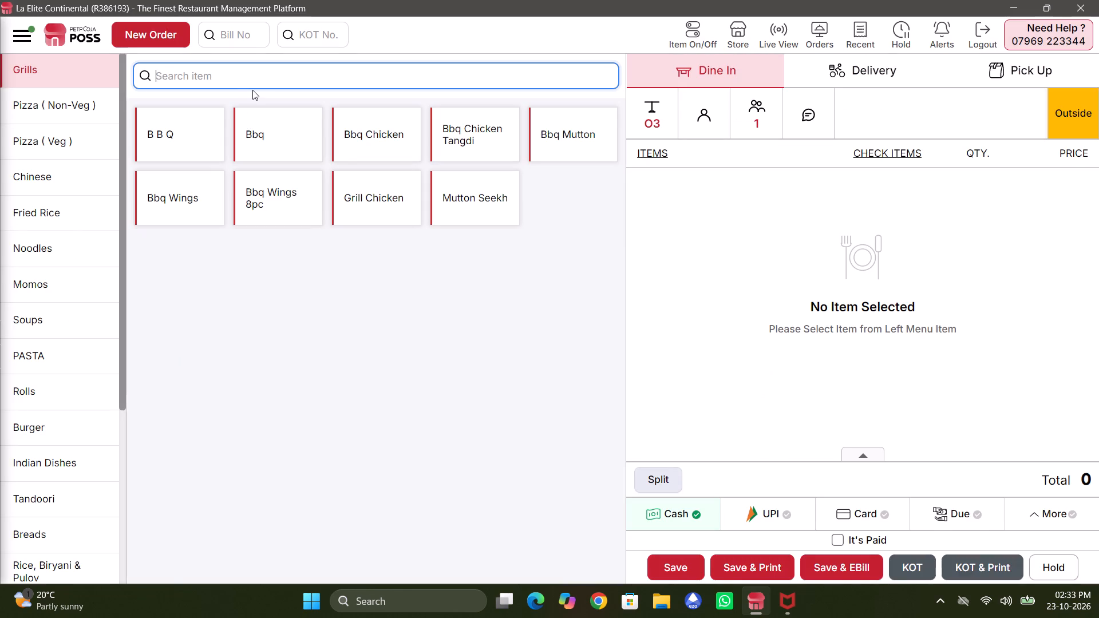
{"action": "type", "text": "kanti"}
{"action": "key", "text": "Return"}
{"action": "left_click", "coordinate": [208, 113]}
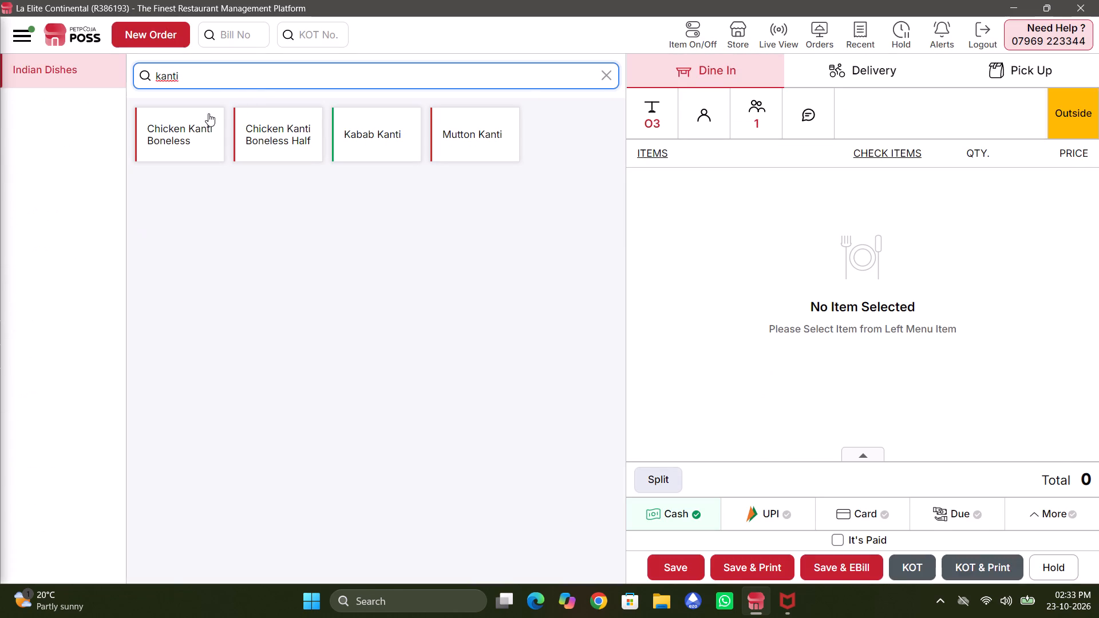
Add three plain Naan from the Breads category to table O3's order.
{"action": "double_click", "coordinate": [209, 80]}
{"action": "type", "text": "naan"}
{"action": "key", "text": "Return"}
{"action": "left_click", "coordinate": [106, 109]}
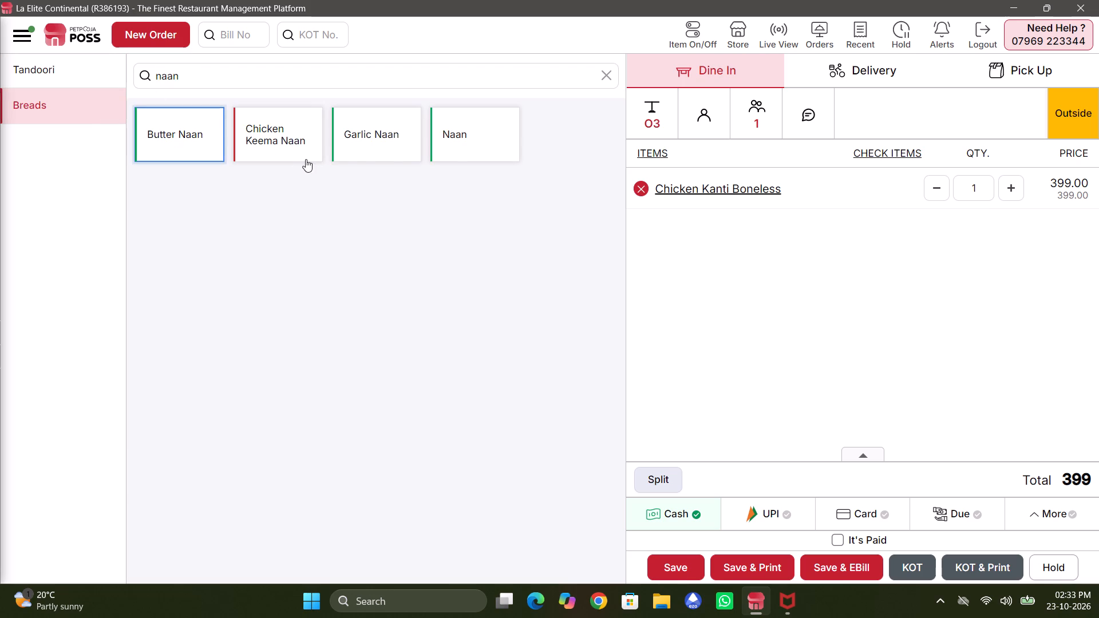
{"action": "triple_click", "coordinate": [452, 156]}
Add one Water from the Beverages category to table O3's order.
{"action": "double_click", "coordinate": [408, 72]}
{"action": "type", "text": "water"}
{"action": "key", "text": "Return"}
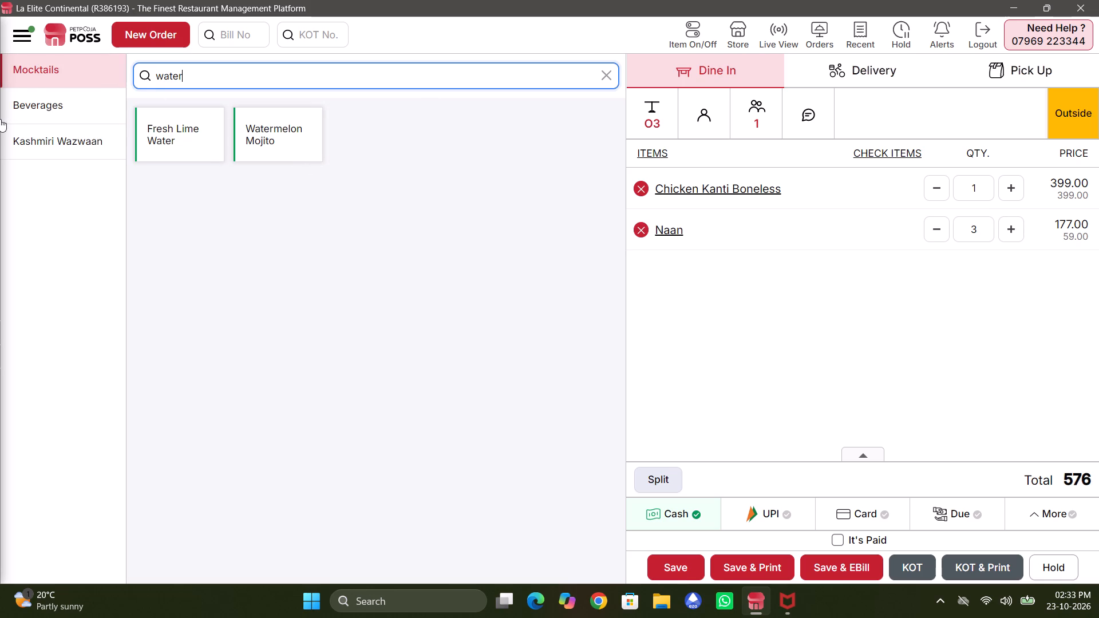
{"action": "left_click", "coordinate": [15, 112]}
{"action": "left_click", "coordinate": [279, 144]}
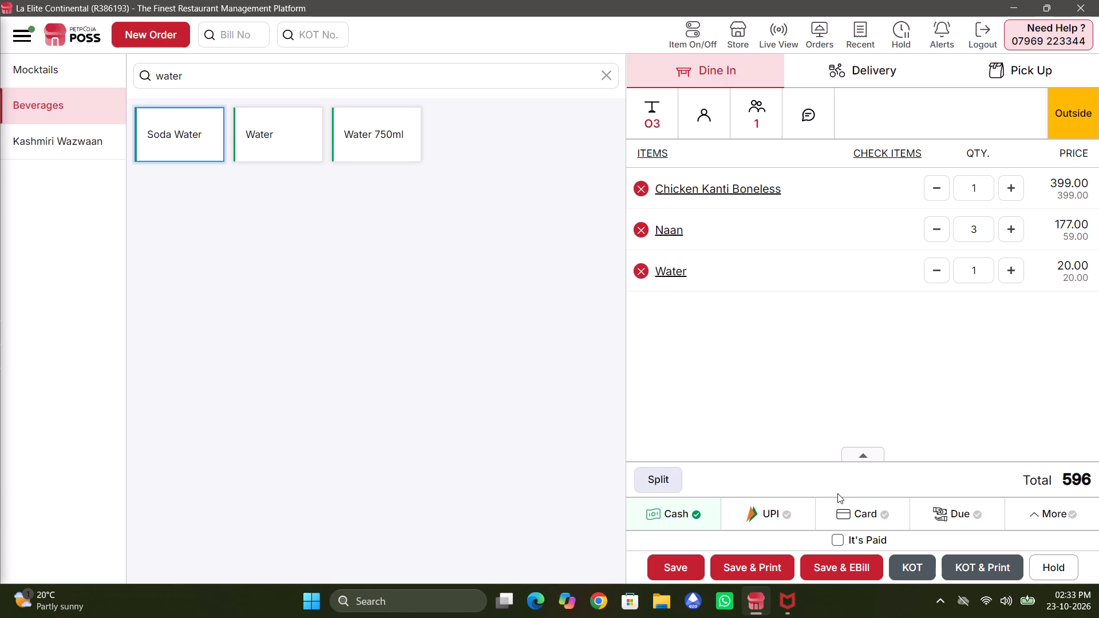
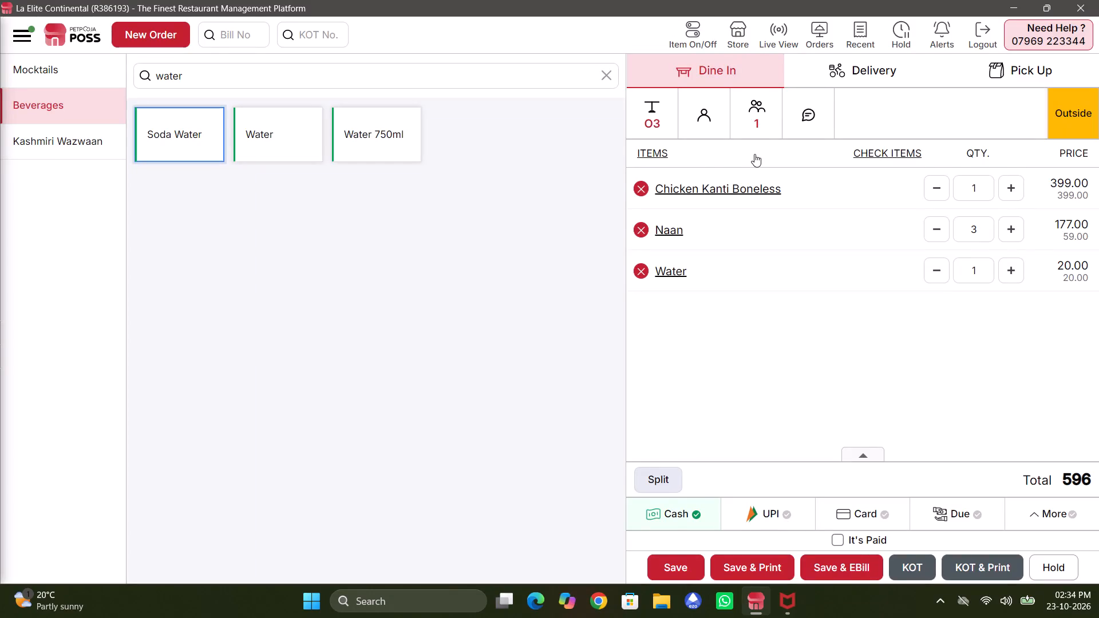
Remove the Chicken Kanti Boneless and Naan from table O3's order through the item check, keeping only the Water.
{"action": "left_click", "coordinate": [754, 154]}
{"action": "left_click", "coordinate": [629, 122]}
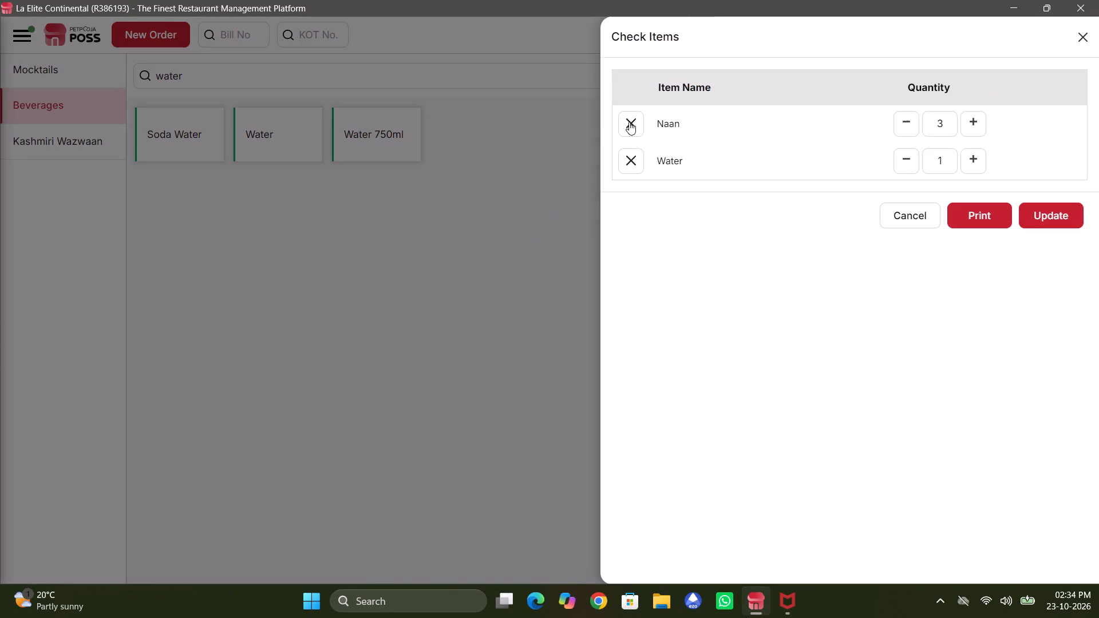
{"action": "left_click", "coordinate": [628, 130]}
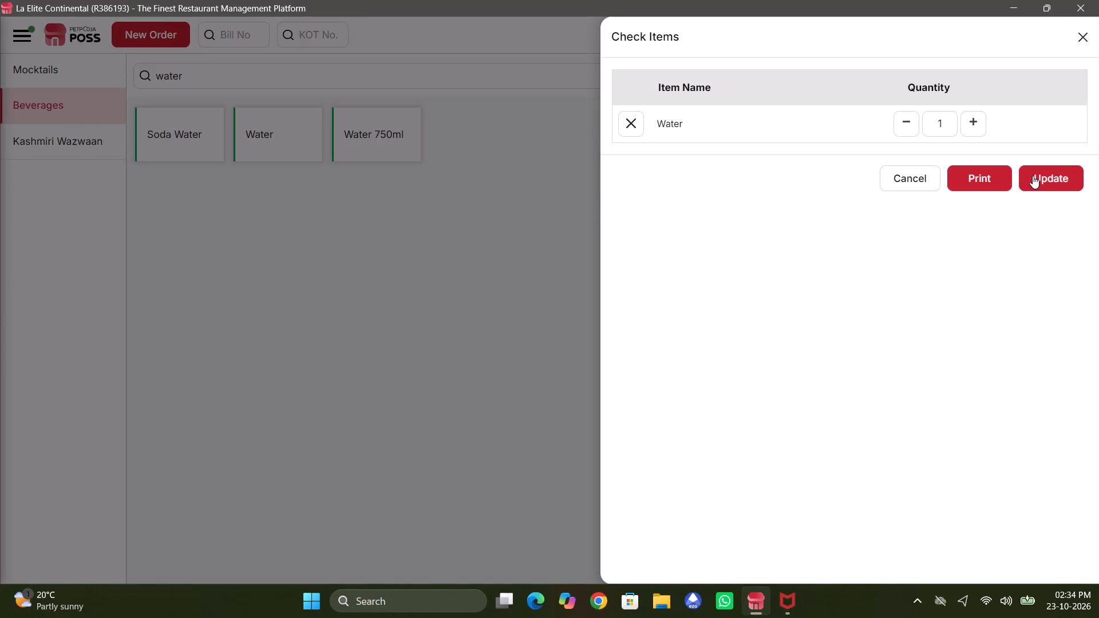
{"action": "left_click", "coordinate": [1053, 183]}
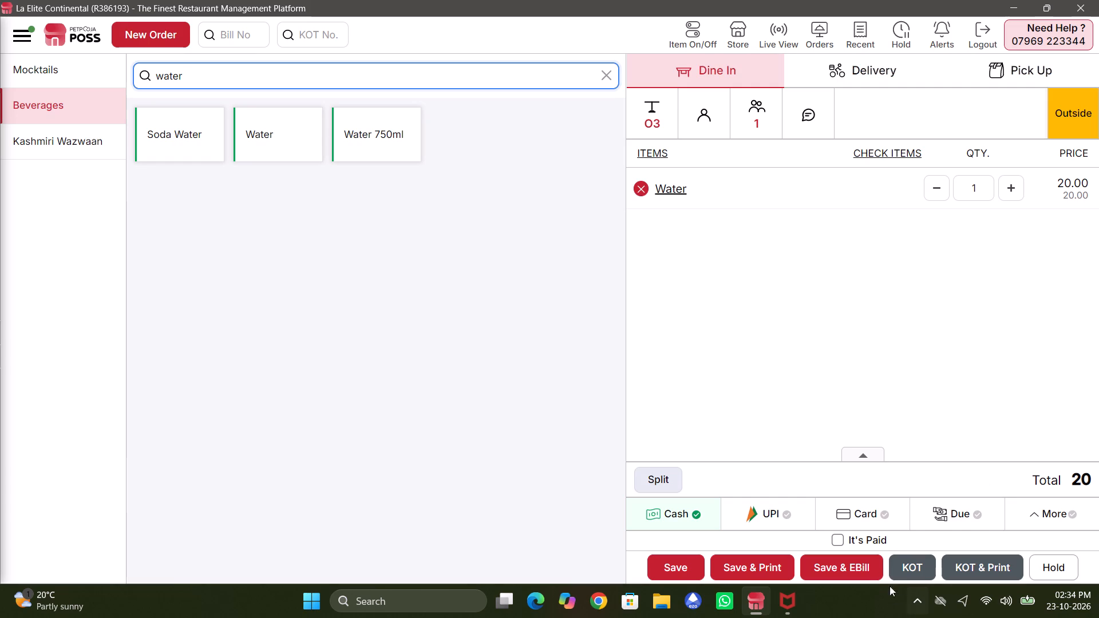
Bill outside table O3's order with UPI payment as a saved e-bill, and settle the table.
{"action": "left_click", "coordinate": [932, 512]}
{"action": "left_click", "coordinate": [795, 517]}
{"action": "left_click", "coordinate": [837, 562]}
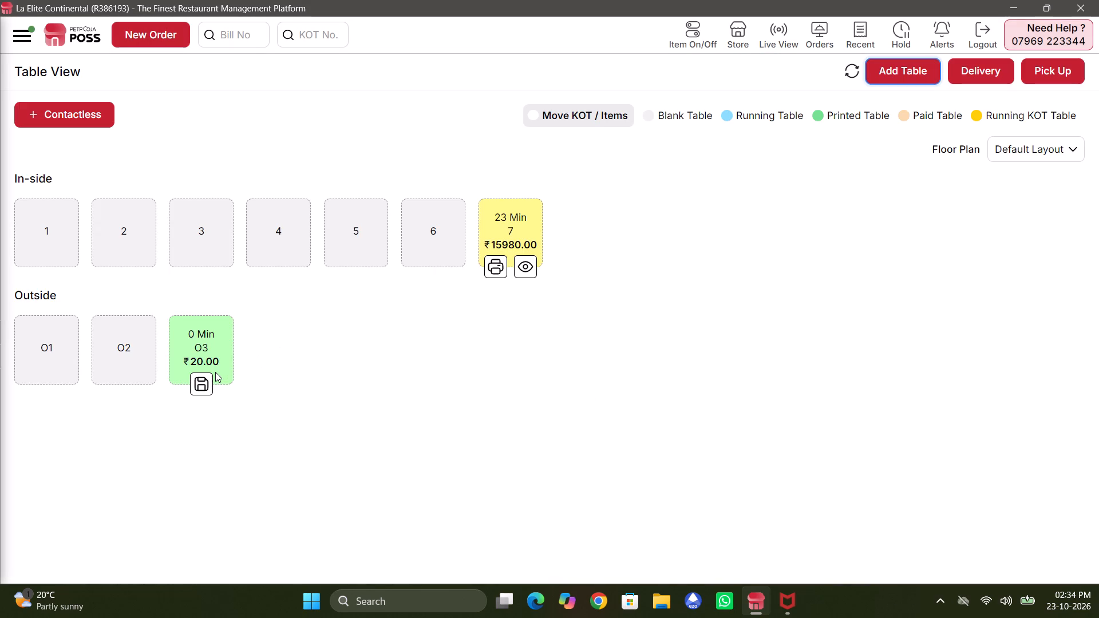
{"action": "left_click", "coordinate": [214, 372]}
{"action": "left_click", "coordinate": [198, 385]}
{"action": "left_click", "coordinate": [741, 400]}
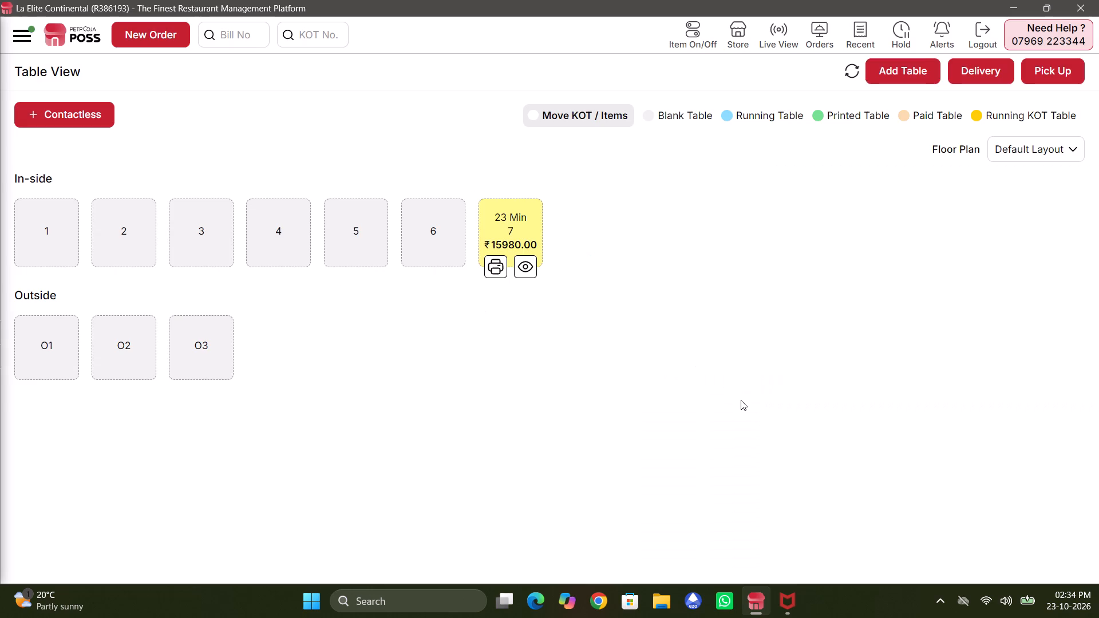